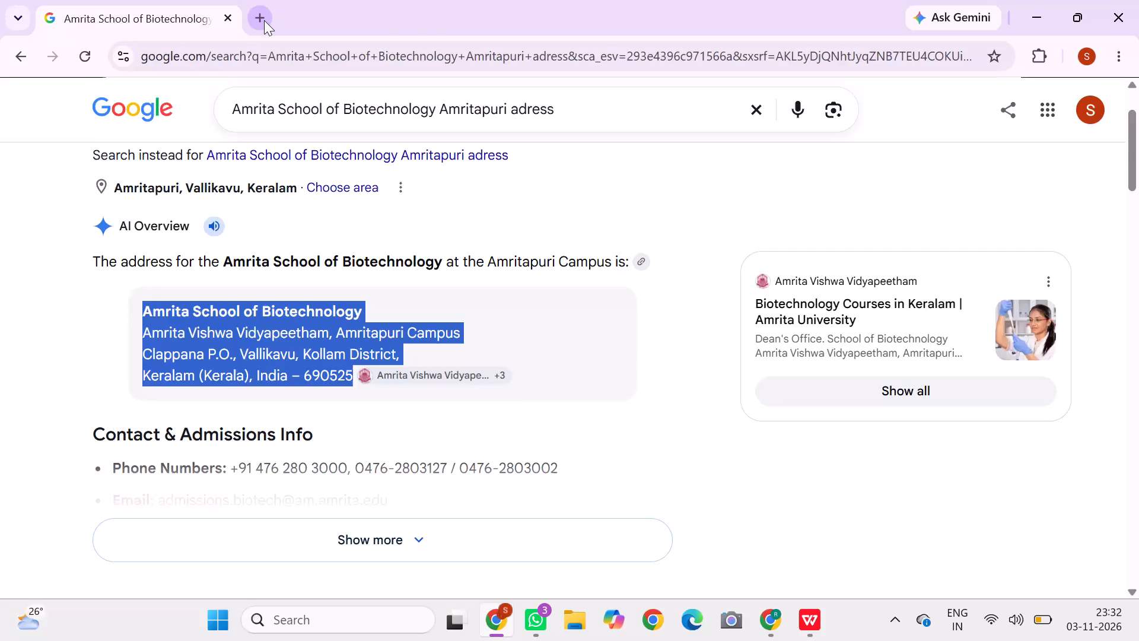
Open a new blank browser tab alongside the Amrita School of Biotechnology search results.
click(264, 20)
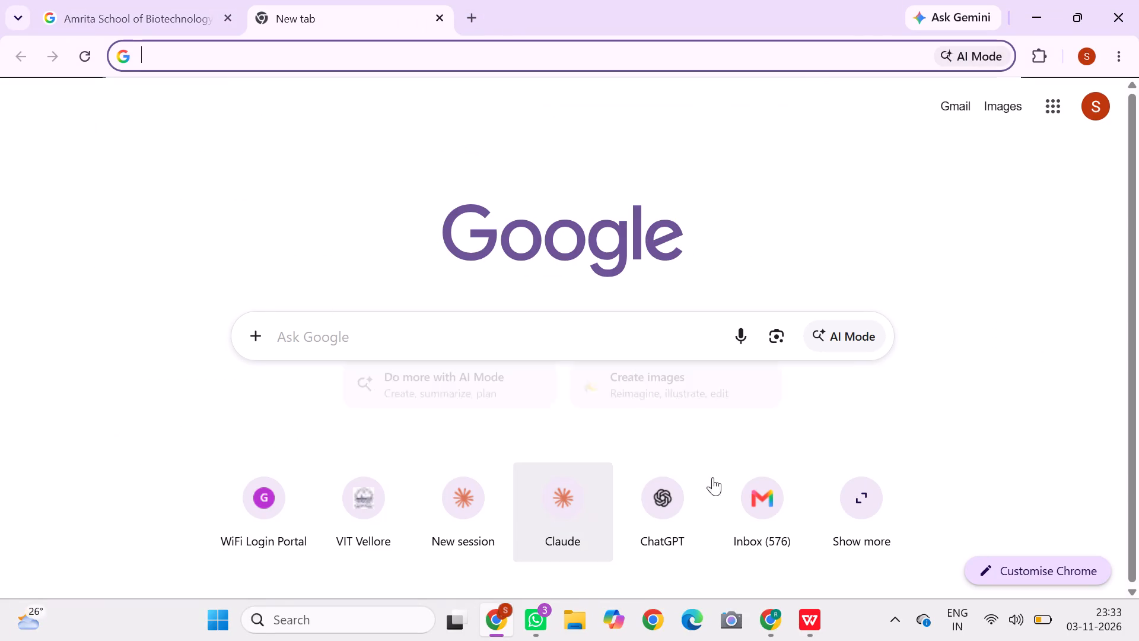
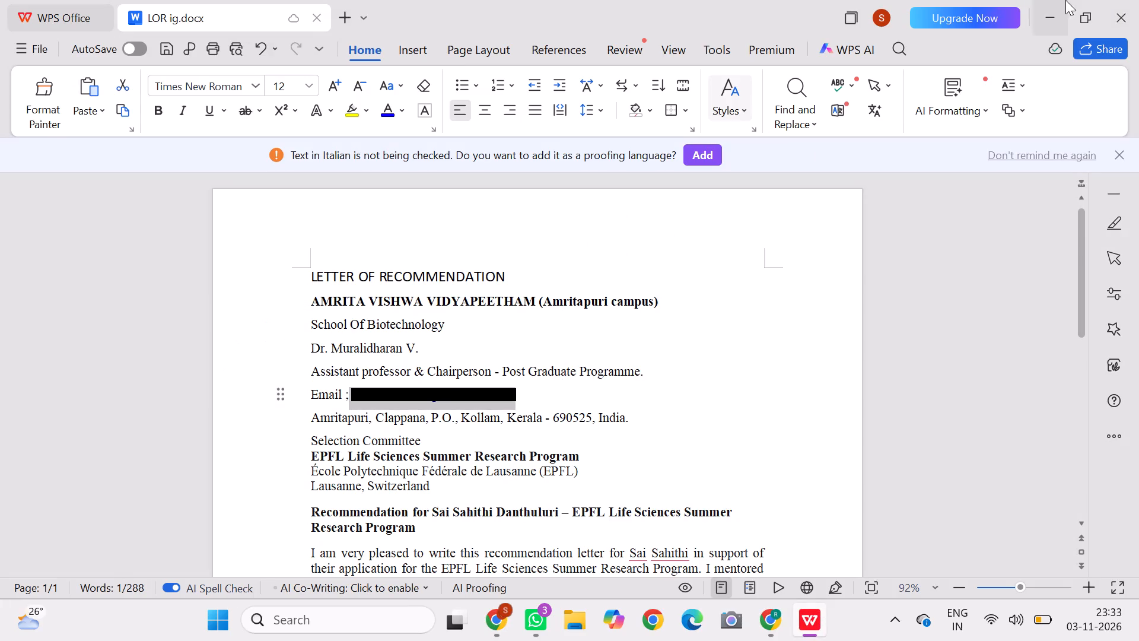
Reduce the maximized LOR ig.docx document window to a smaller floating window over the Gmail inbox.
click(1069, 3)
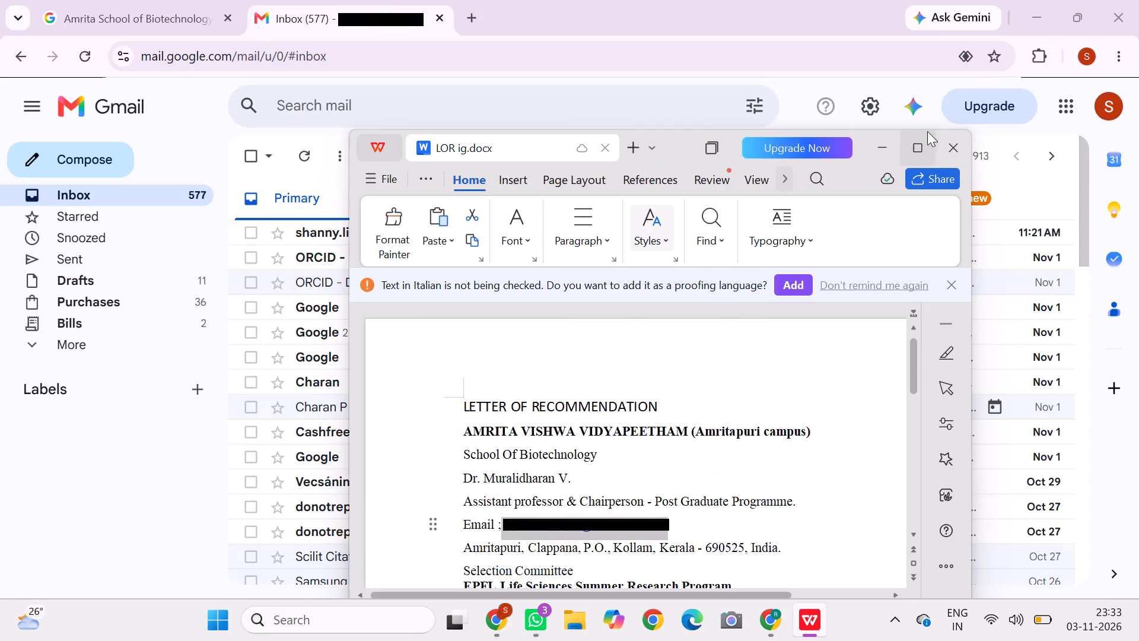
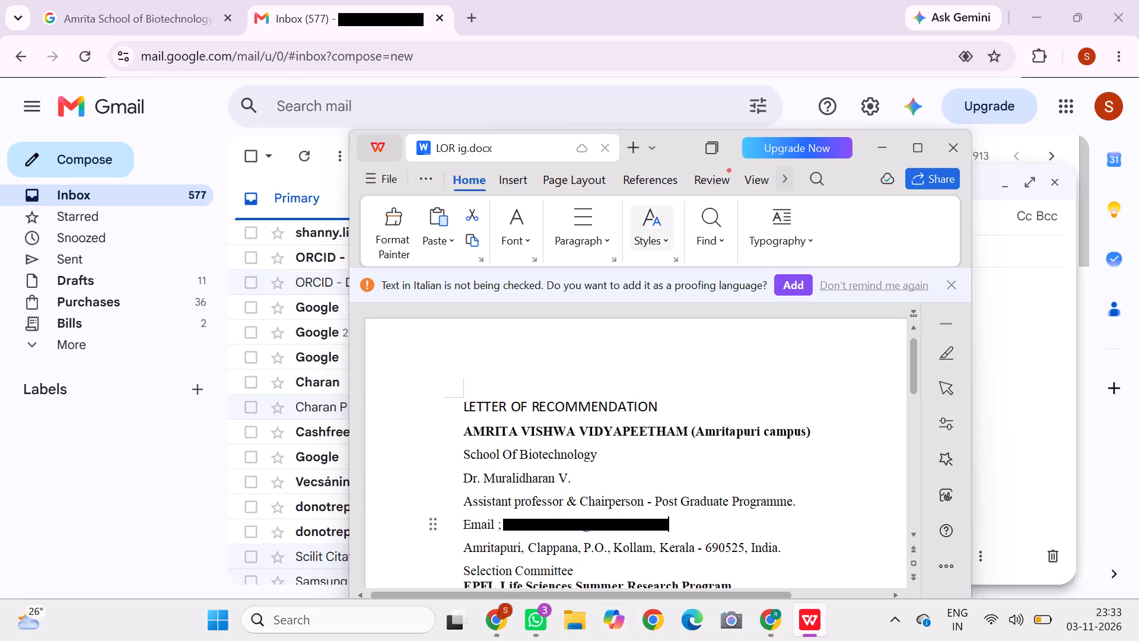
Select the full email address after "Email :" in the recommendation letter's header.
drag(680, 522, 504, 522)
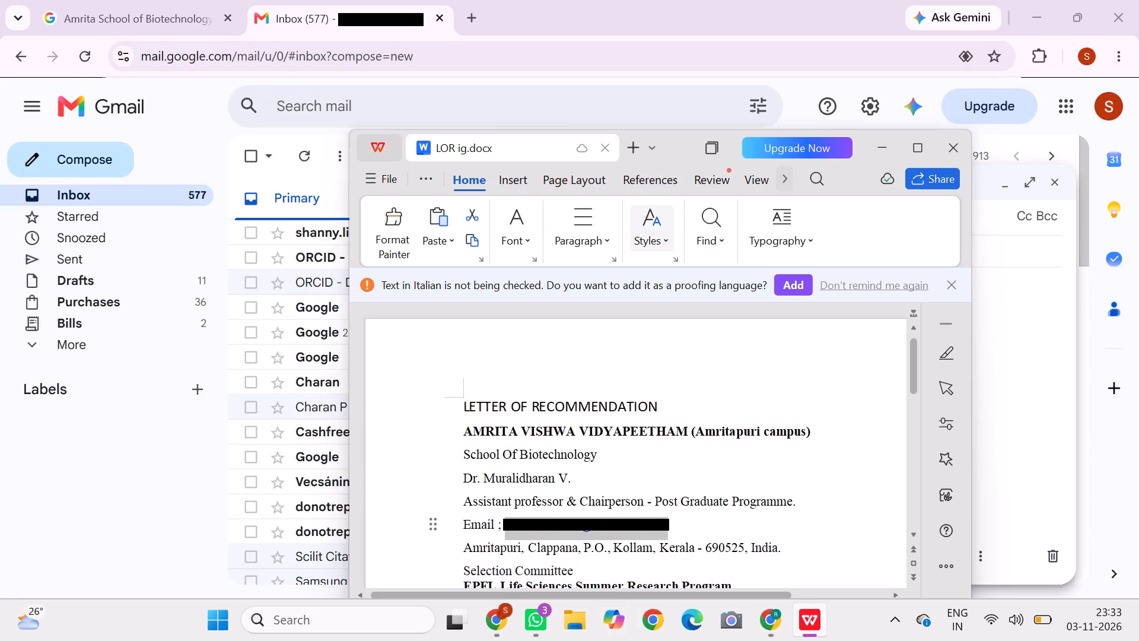
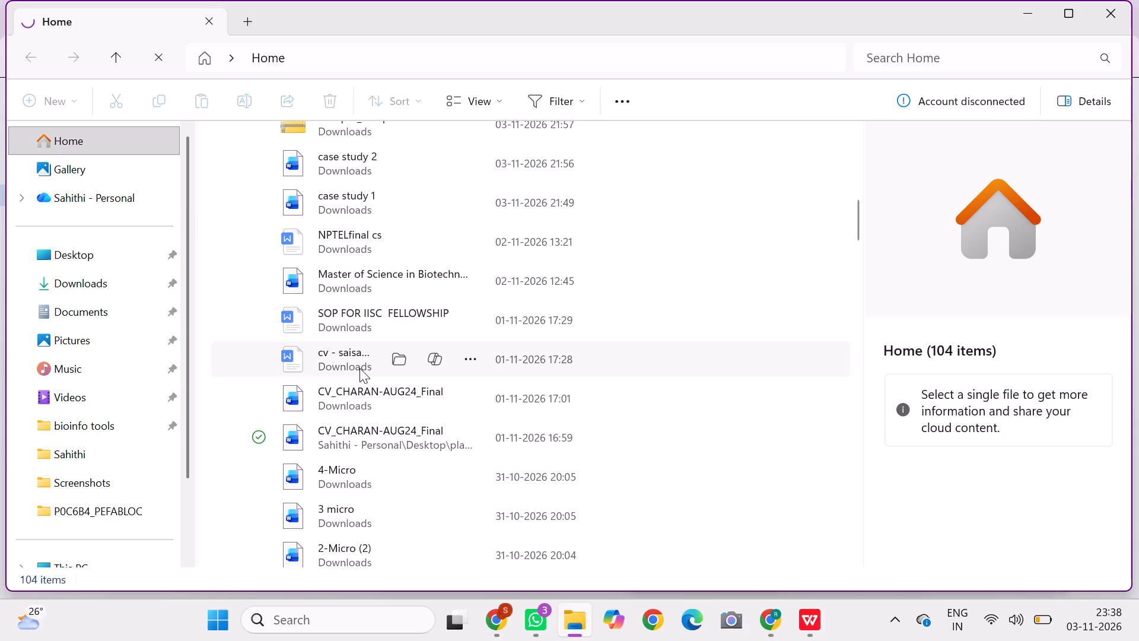
Open the masters CV from the Downloads files in a maximized window and examine its summary, education and publications sections.
double_click(359, 368)
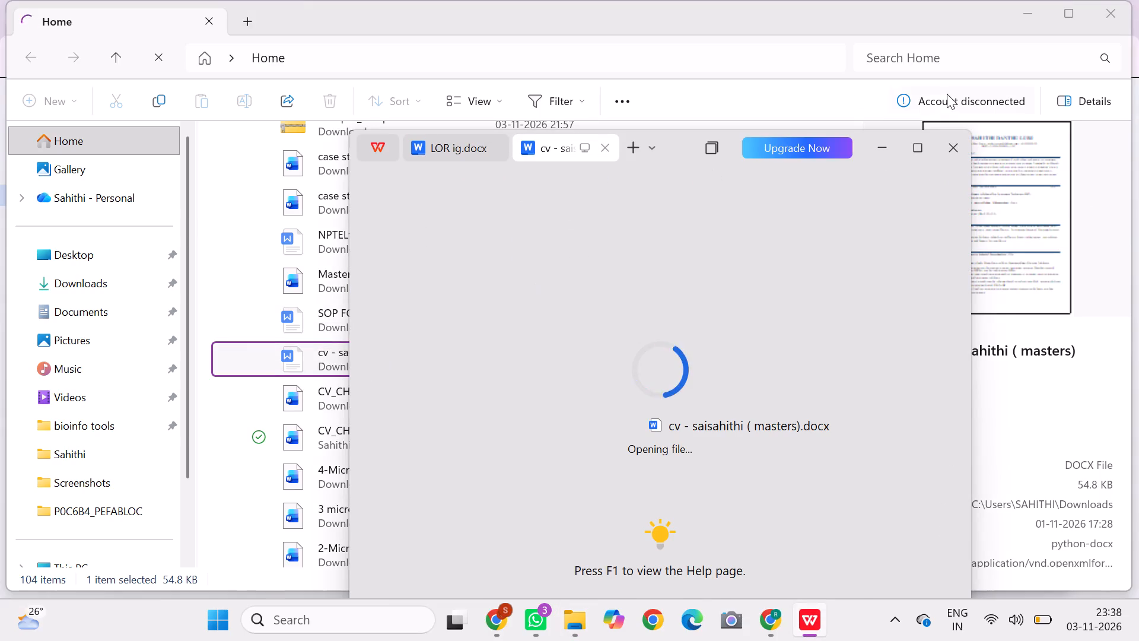
click(911, 154)
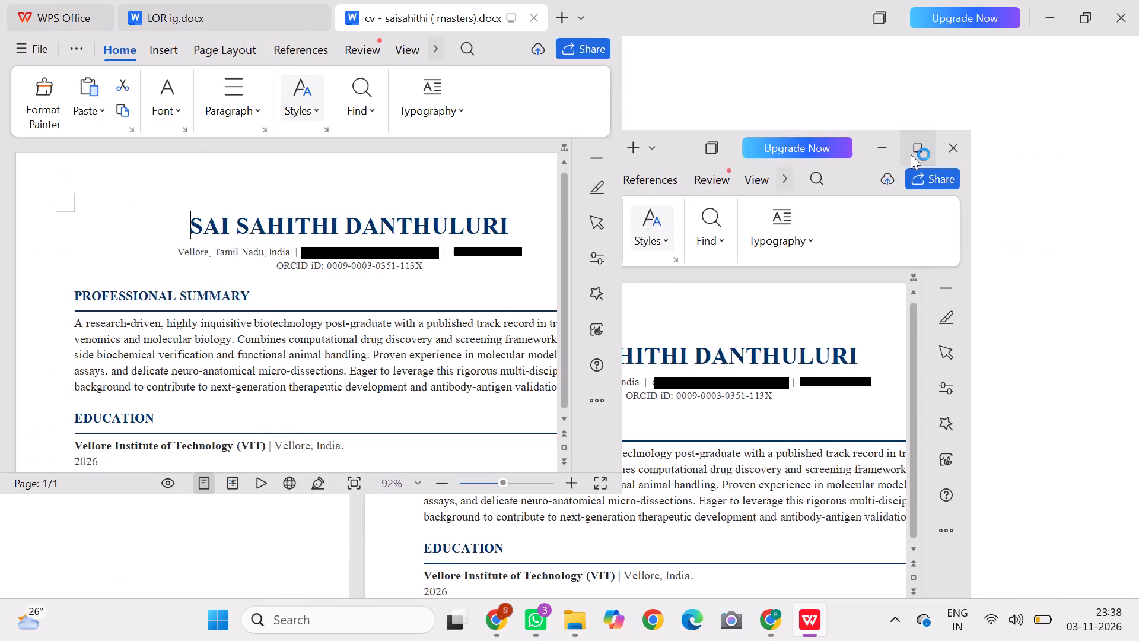
scroll(625, 209, down, 2)
scroll(483, 363, down, 1)
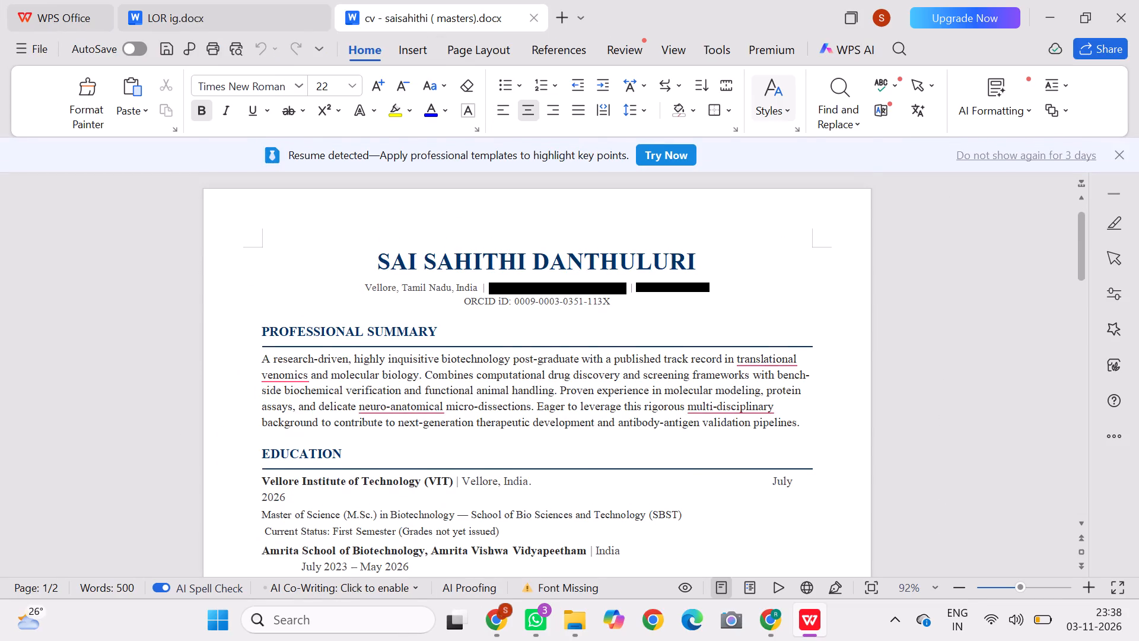
scroll(483, 363, down, 2)
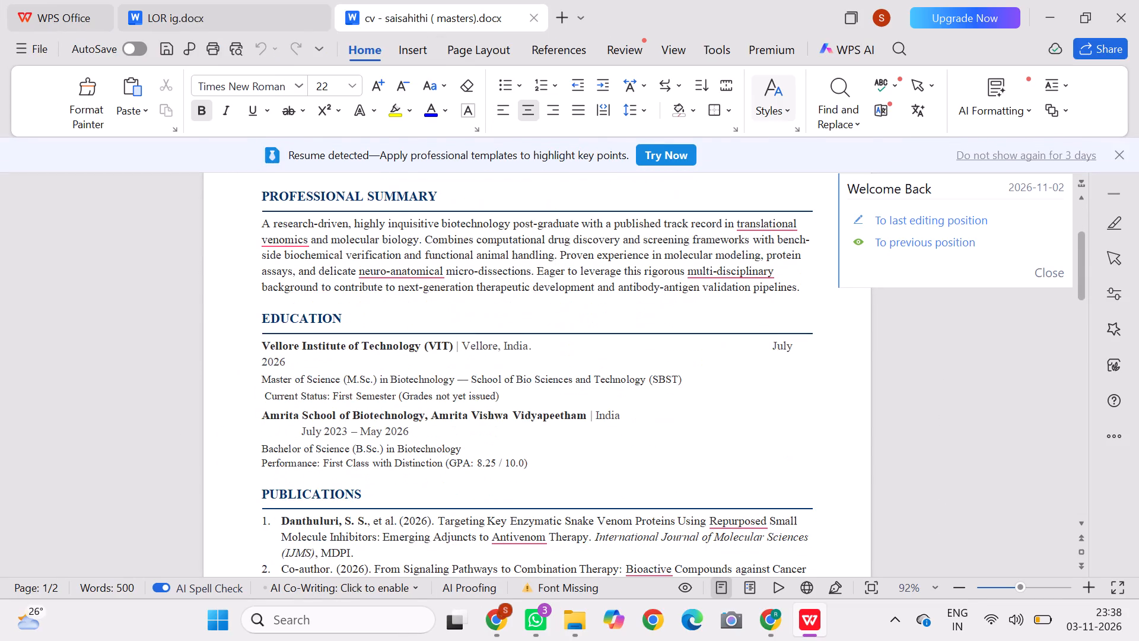
scroll(429, 382, down, 1)
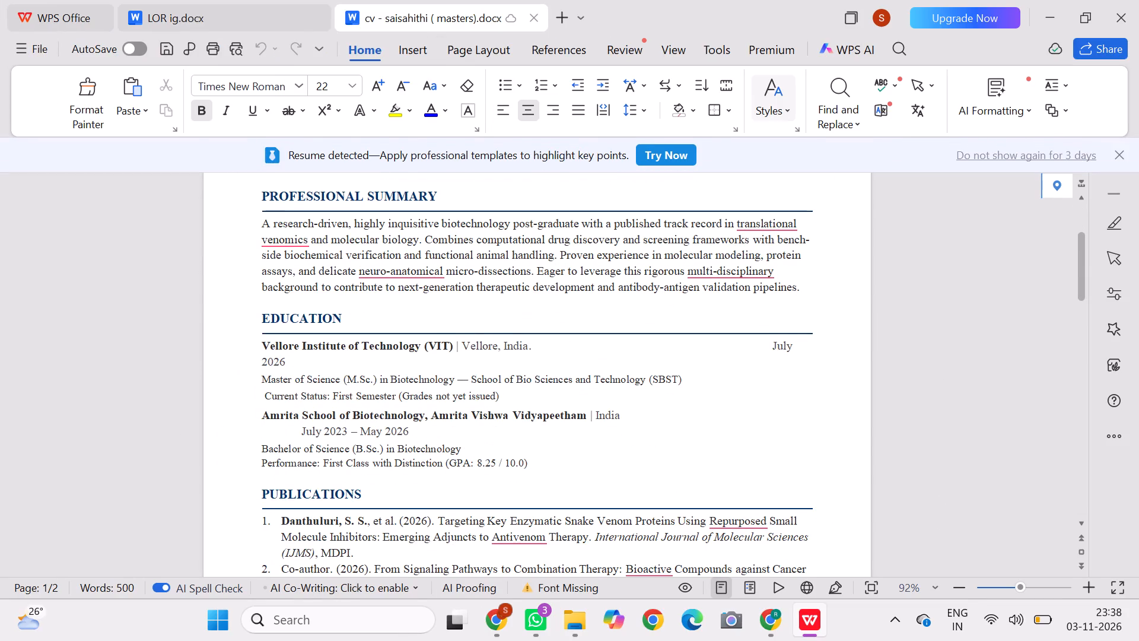
scroll(429, 382, down, 1)
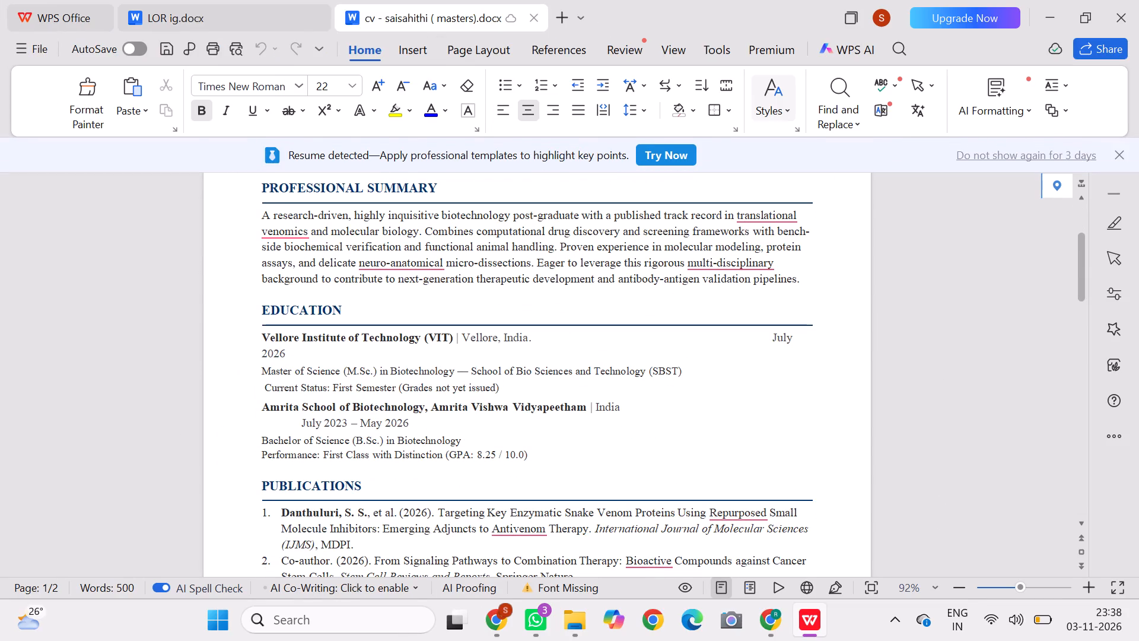
Close the document window holding the masters CV and LOR ig.docx.
click(1138, 0)
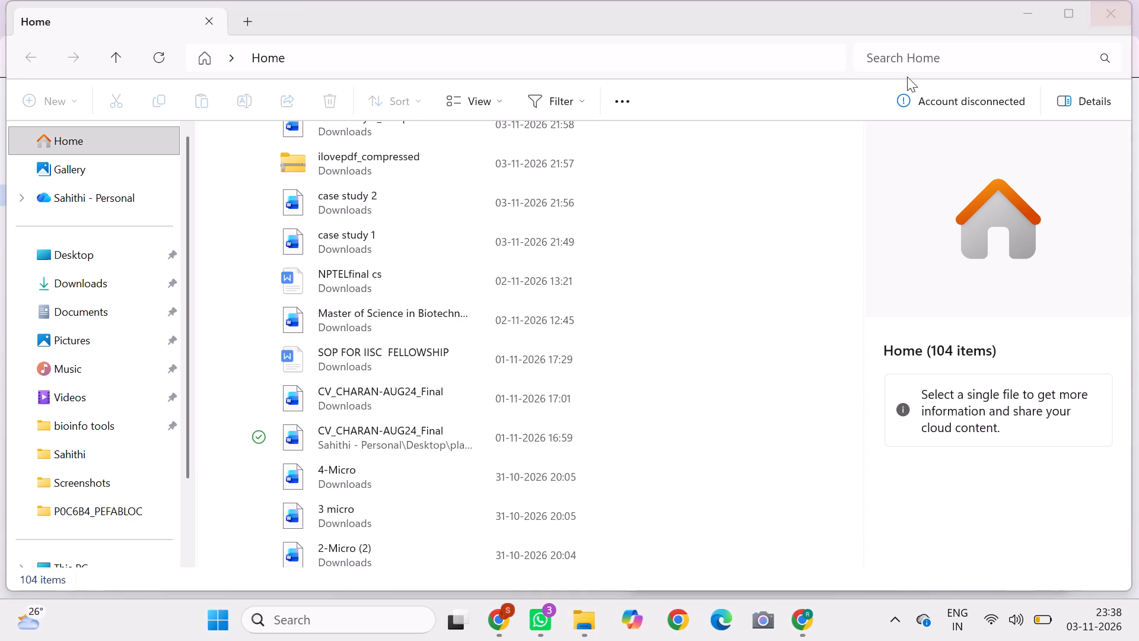
Open the masters CV Word document from the Downloads folder.
click(80, 291)
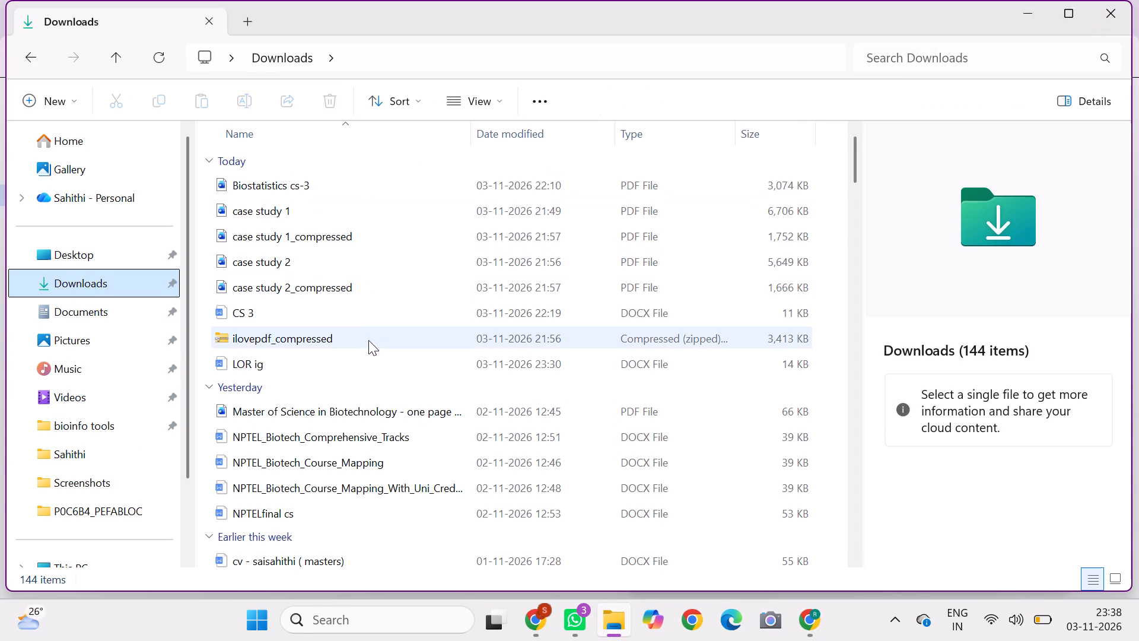
scroll(368, 340, down, 2)
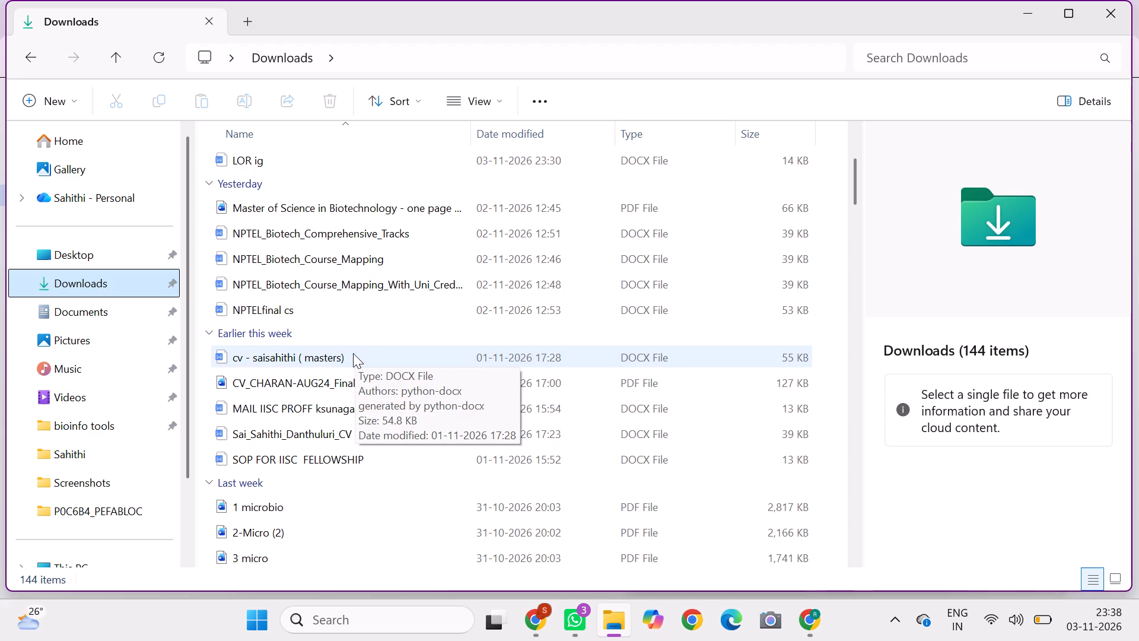
double_click(353, 353)
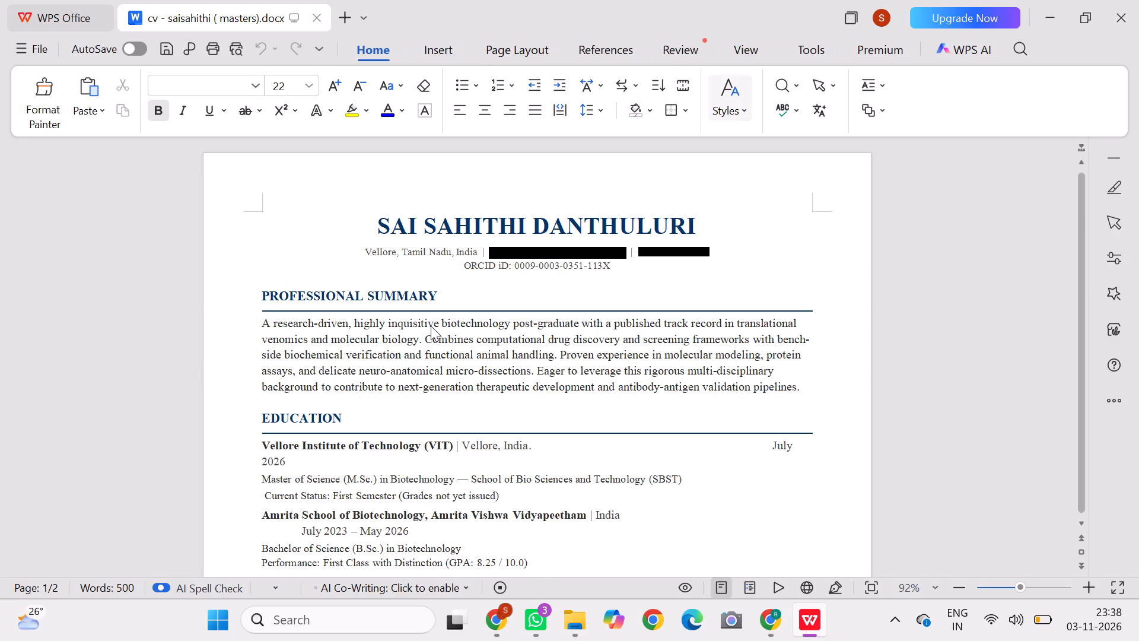
In the Education section, pull "July 2023 – May 2026" up beside "India" on the Amrita School of Biotechnology line, separated by a spaced hyphen.
scroll(431, 326, down, 1)
scroll(569, 367, down, 1)
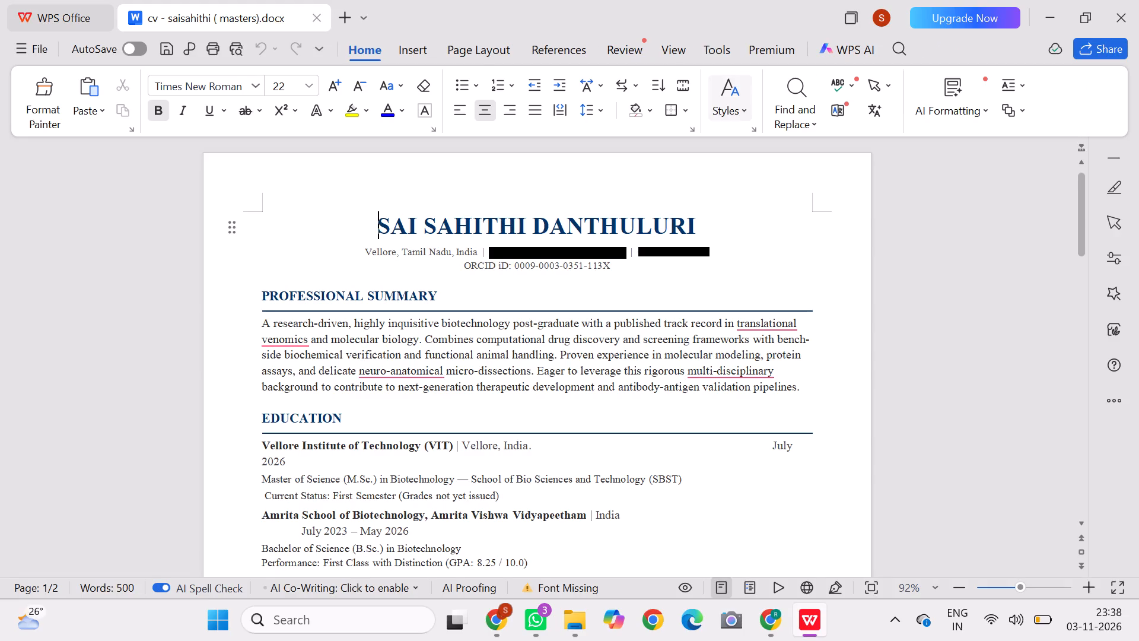
scroll(569, 367, down, 2)
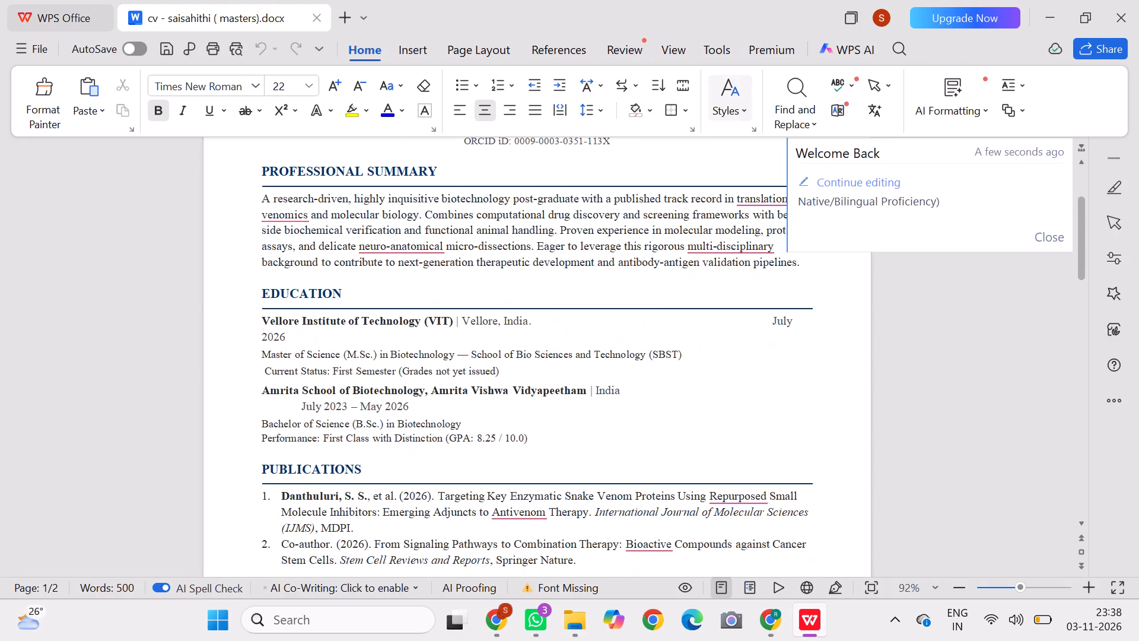
click(301, 405)
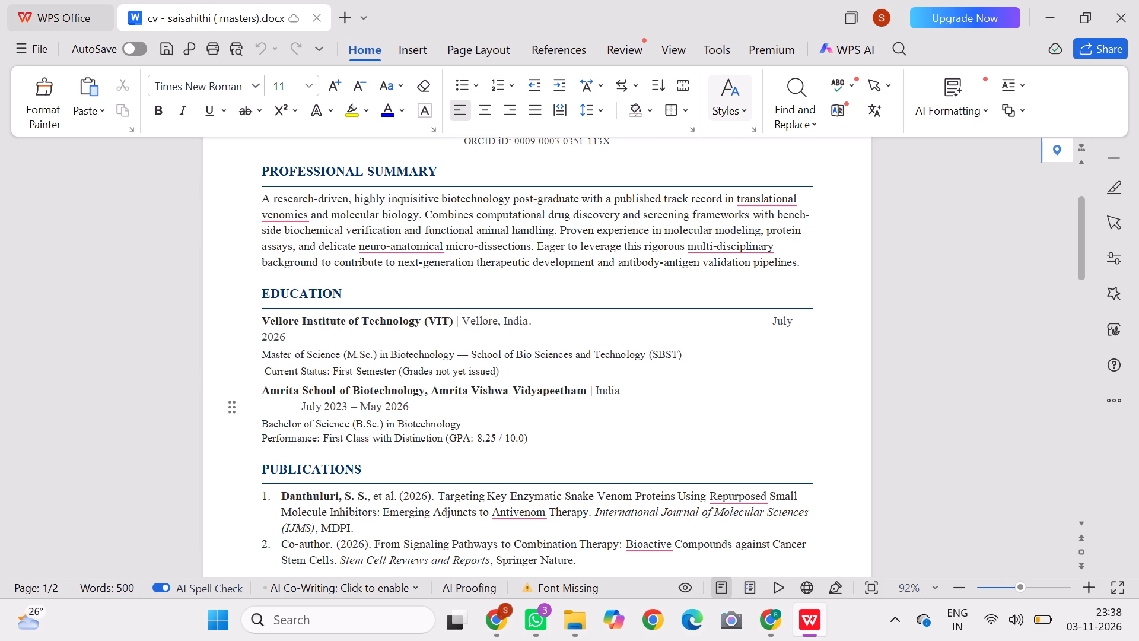
key(BackSpace)
key(BackSpace)
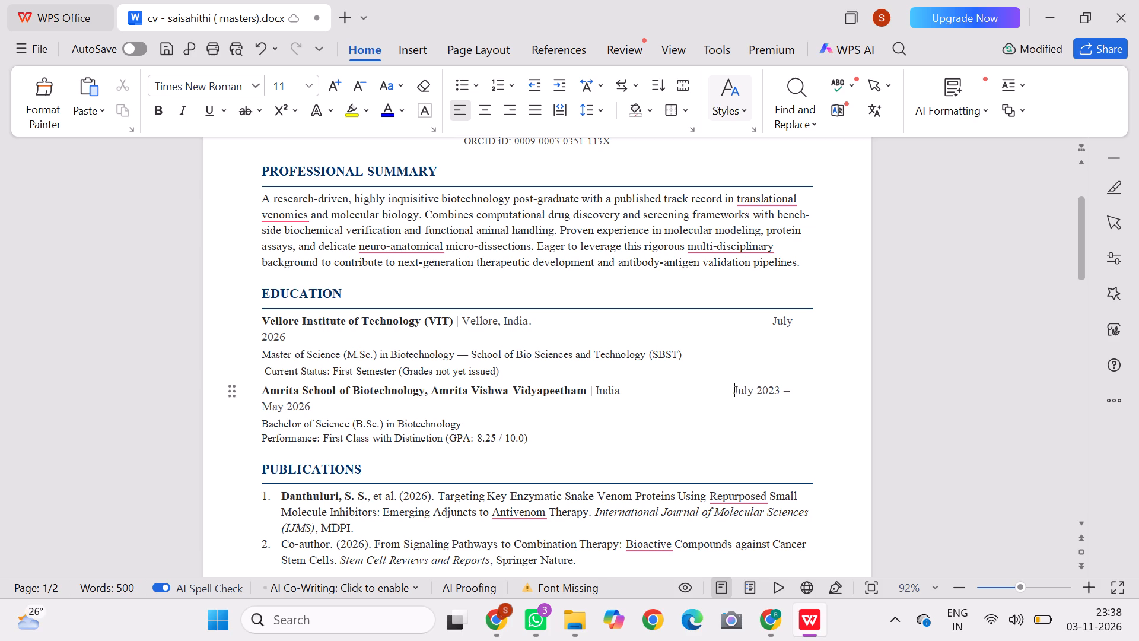
key(BackSpace)
key(BackSpace)
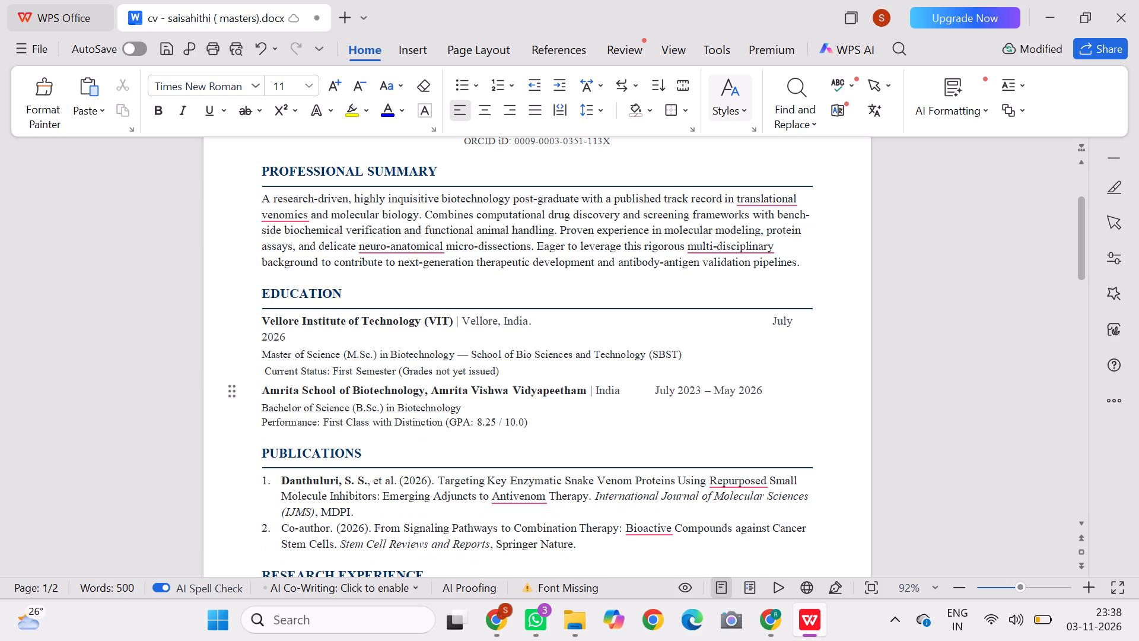
key(BackSpace)
key(space)
text(-)
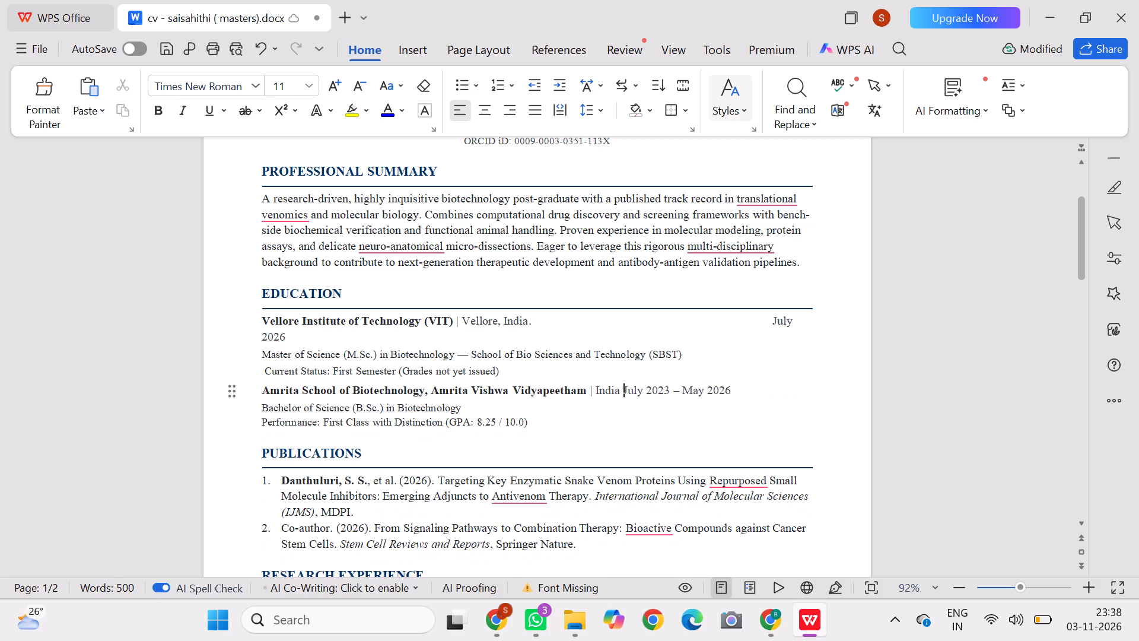
key(space)
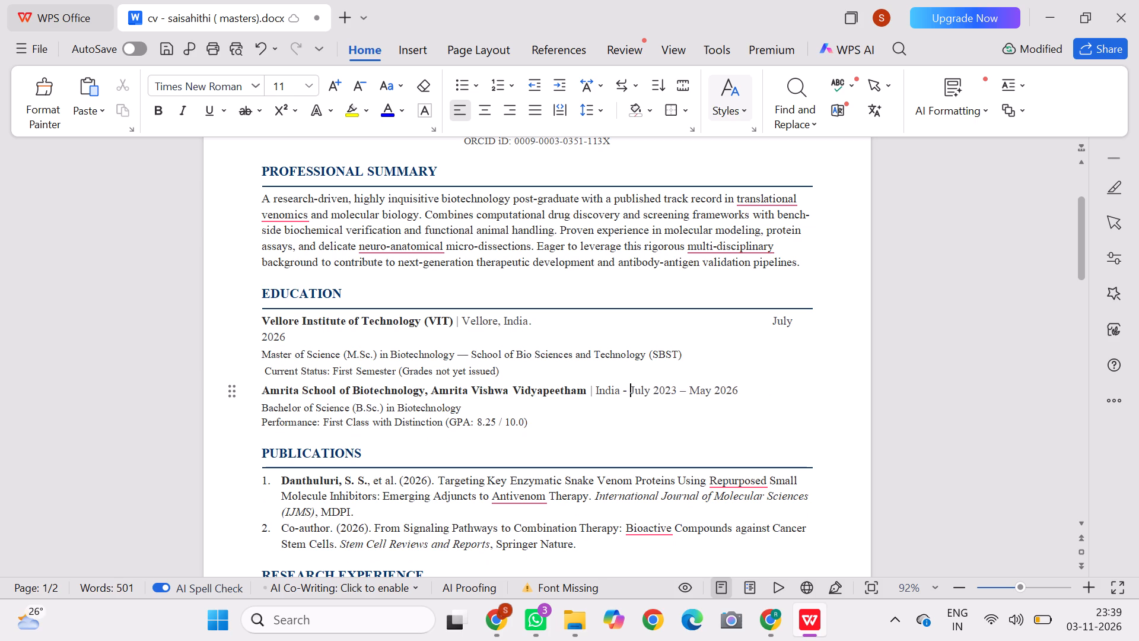
Reformat the Vellore Institute of Technology date as "July,2026" and join it to "Vellore, India." on the same line with a spaced hyphen.
click(262, 337)
key(BackSpace)
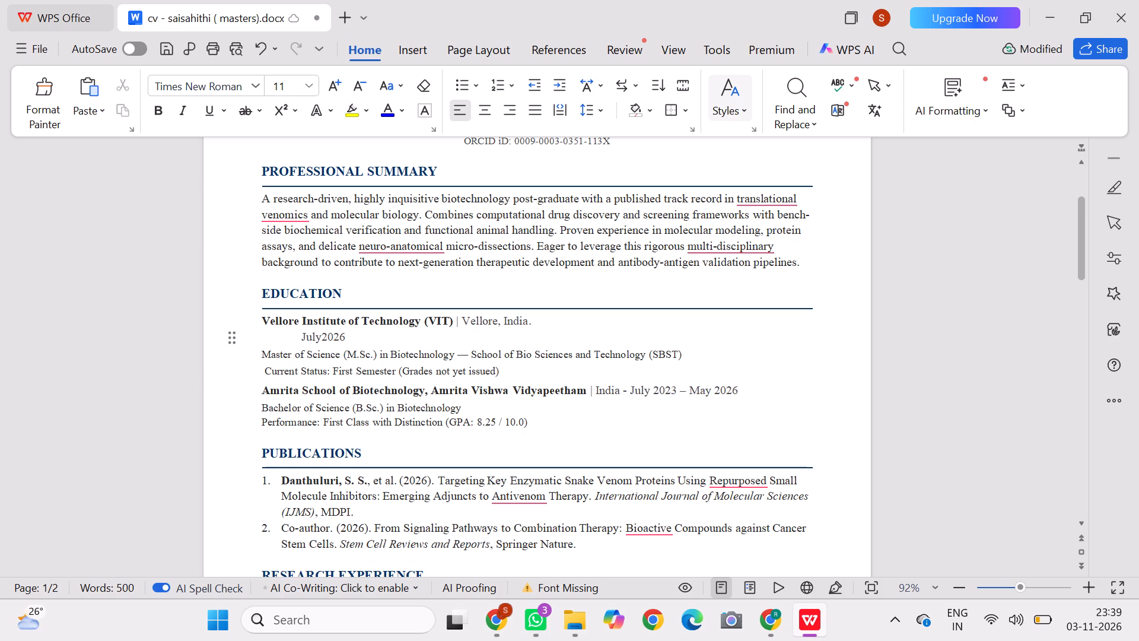
key(comma)
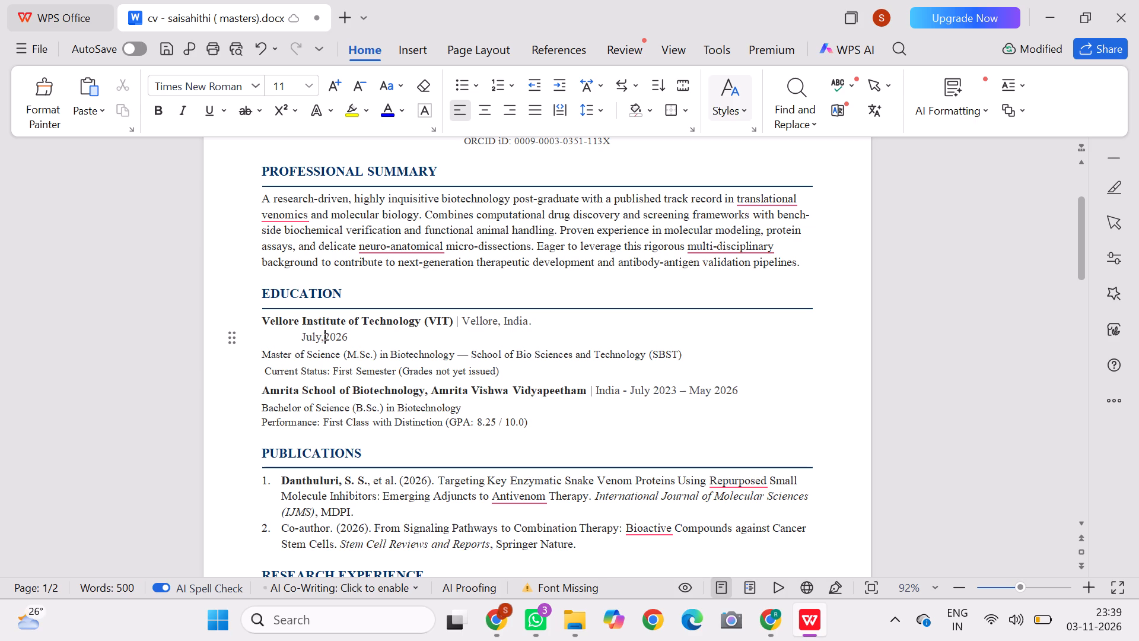
click(296, 337)
key(BackSpace)
key(BackSpace)
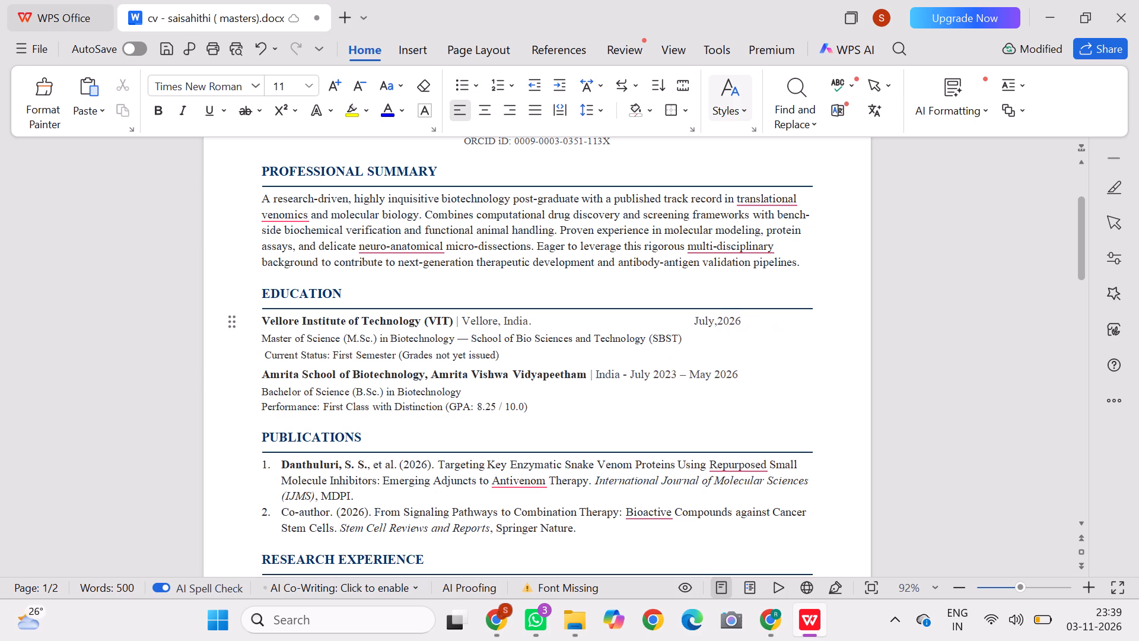
key(BackSpace)
key(BackSpace)
key(BackSpace)
key(BackSpace)
key(BackSpace)
key(BackSpace)
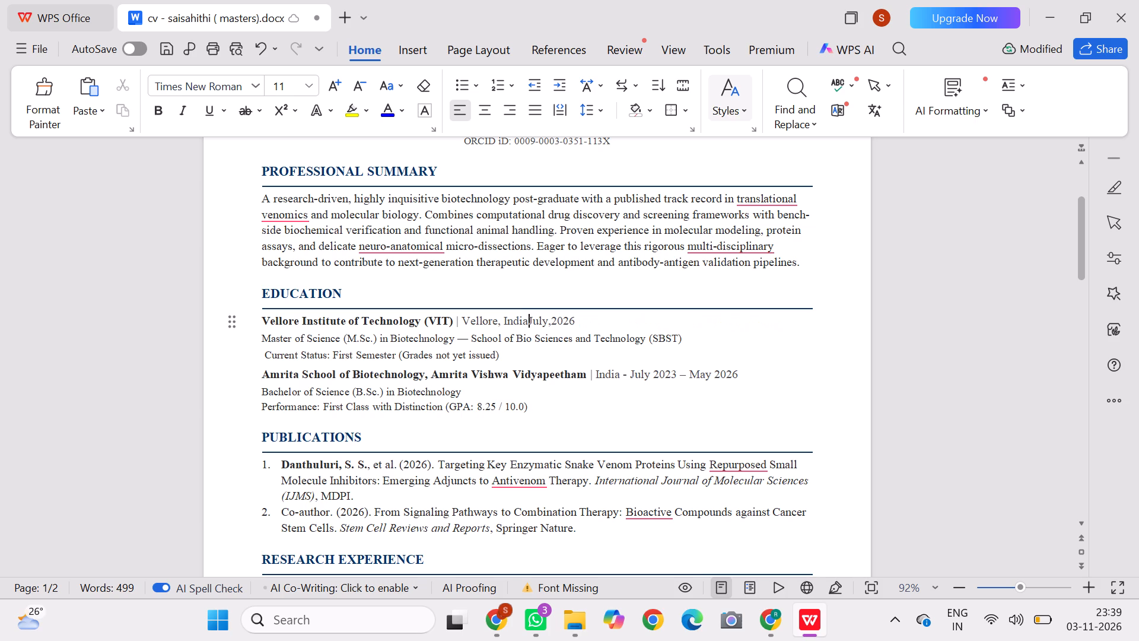
text(. -)
key(space)
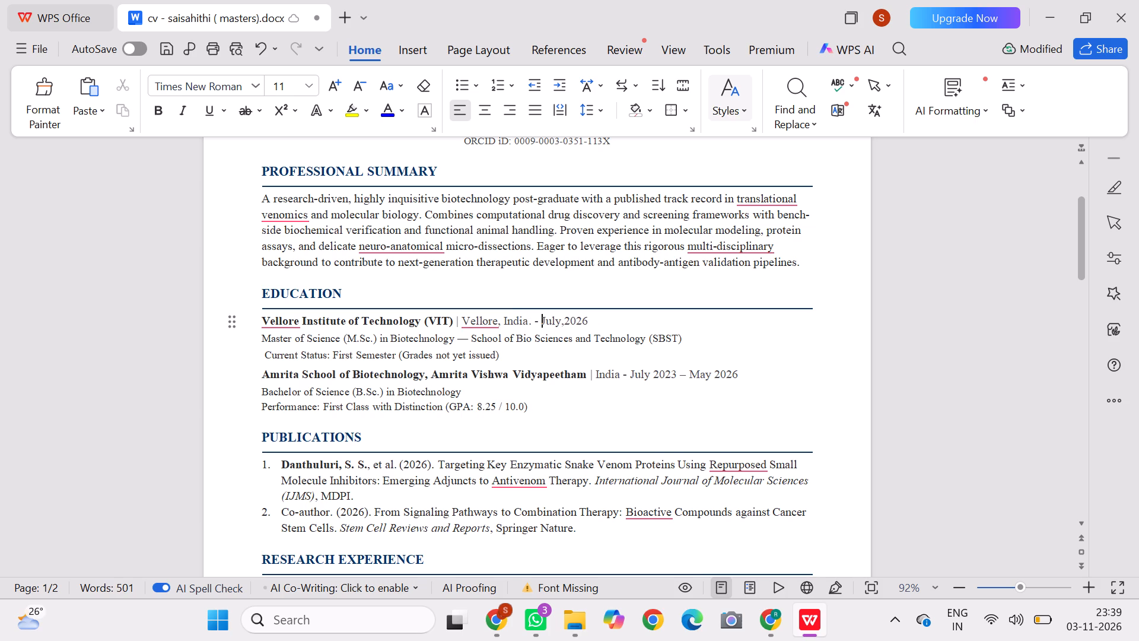
Review the layout of the CV's Education, Publications and Research Experience sections.
scroll(466, 406, down, 2)
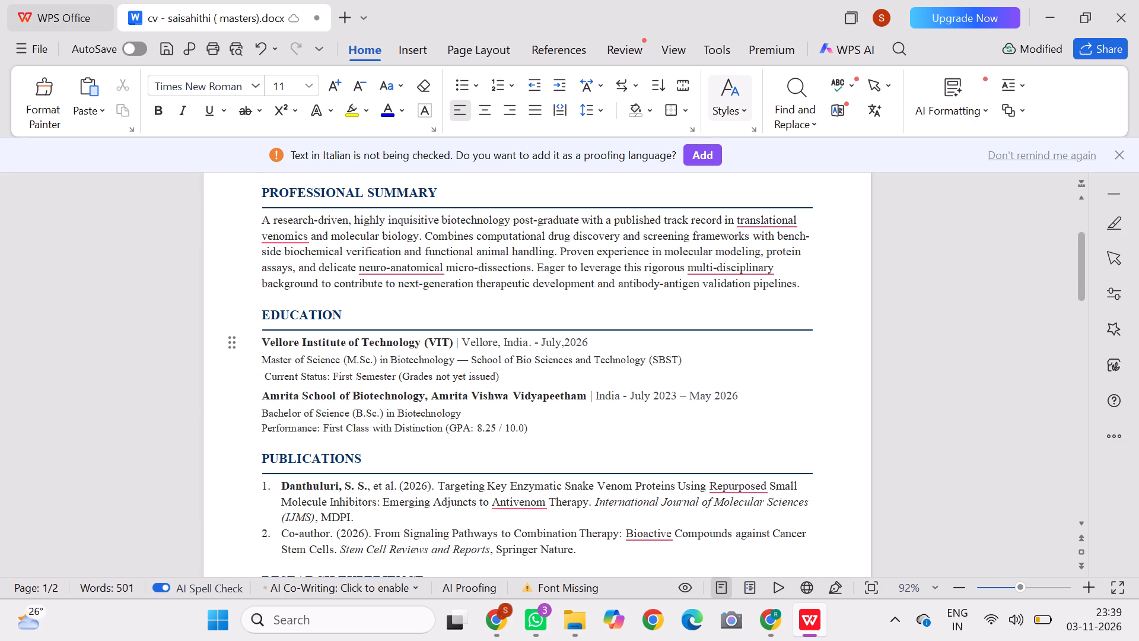
scroll(466, 406, down, 1)
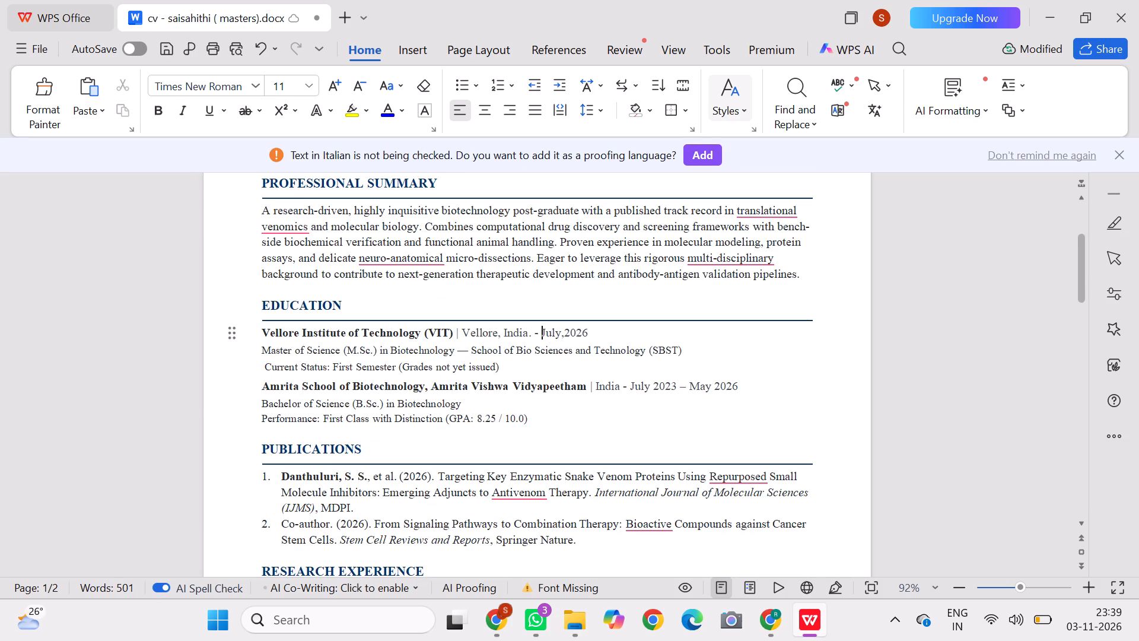
scroll(467, 398, down, 1)
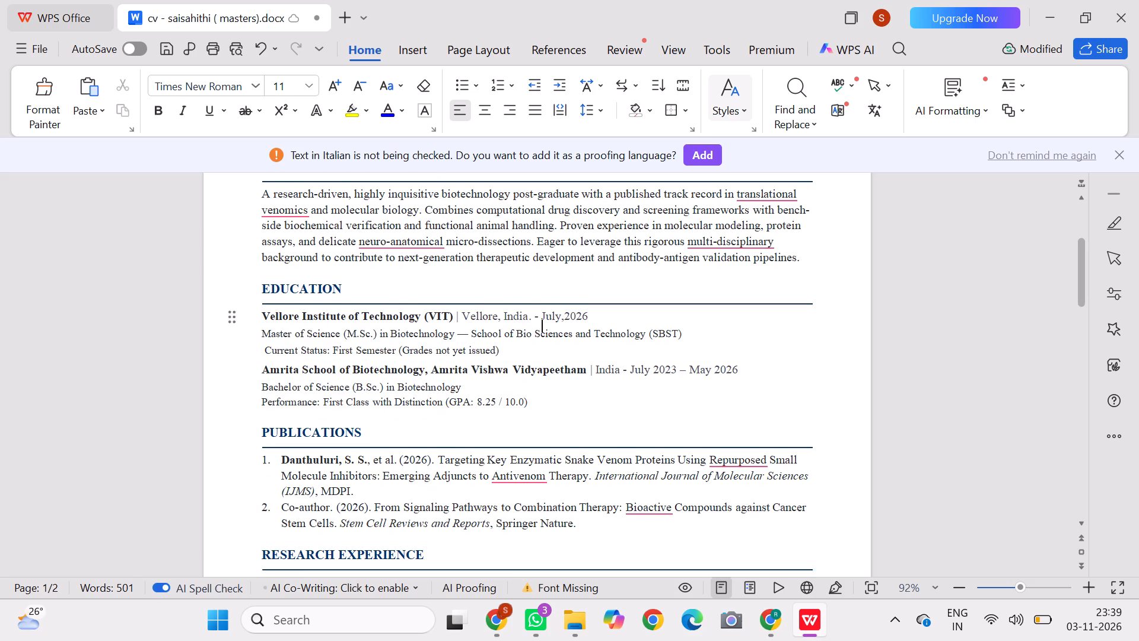
scroll(467, 398, down, 3)
scroll(593, 420, down, 1)
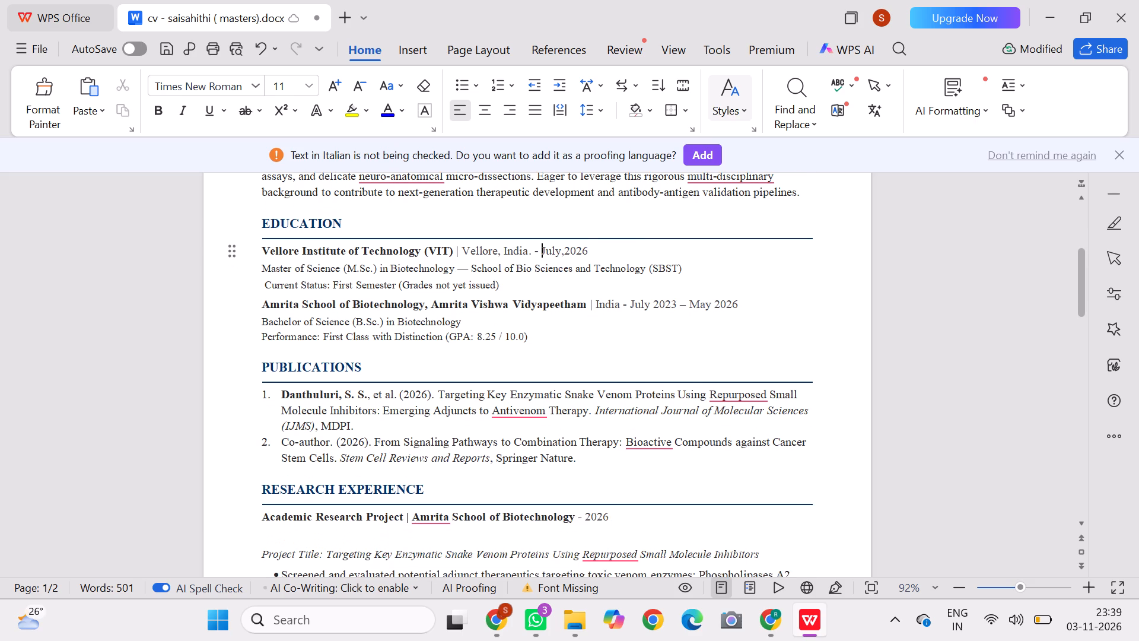
scroll(593, 420, down, 1)
scroll(406, 395, down, 1)
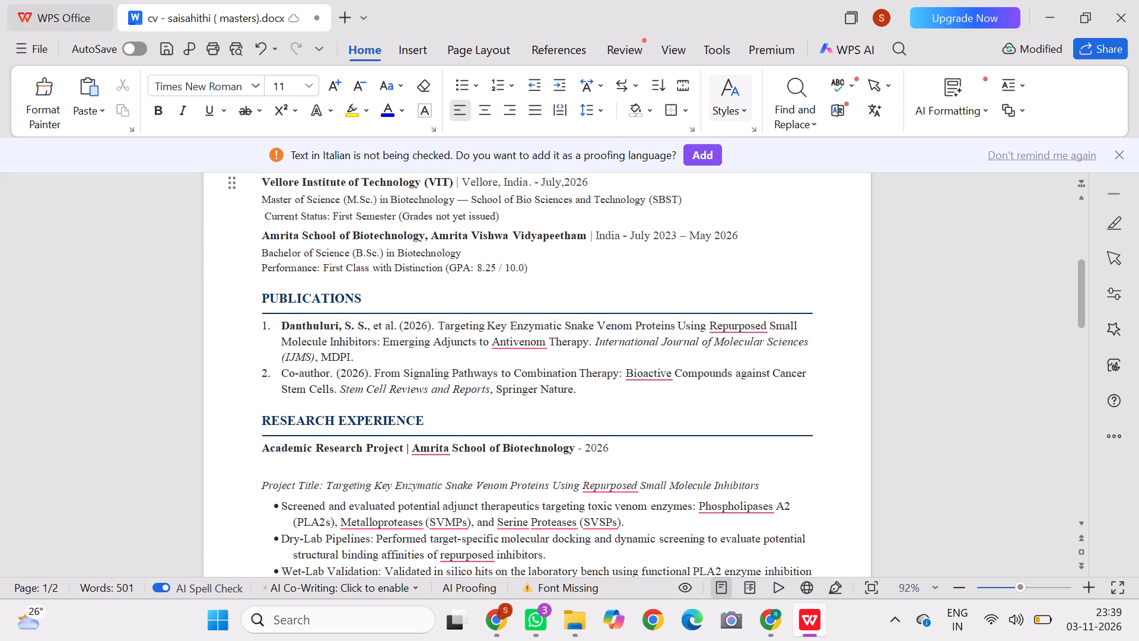
scroll(406, 395, down, 1)
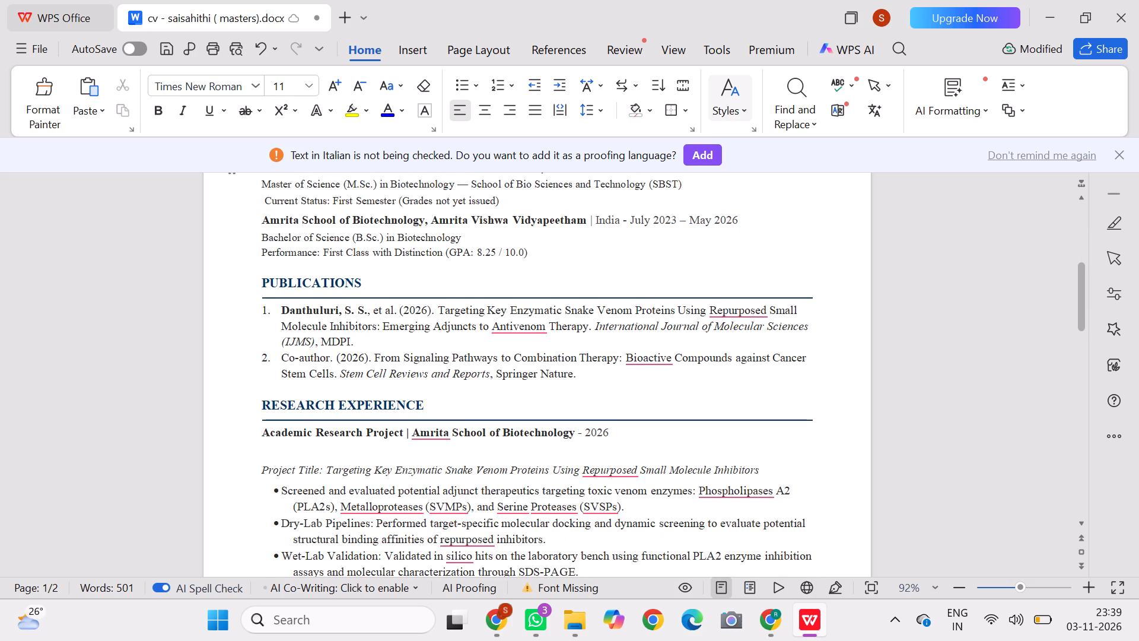
scroll(419, 392, down, 1)
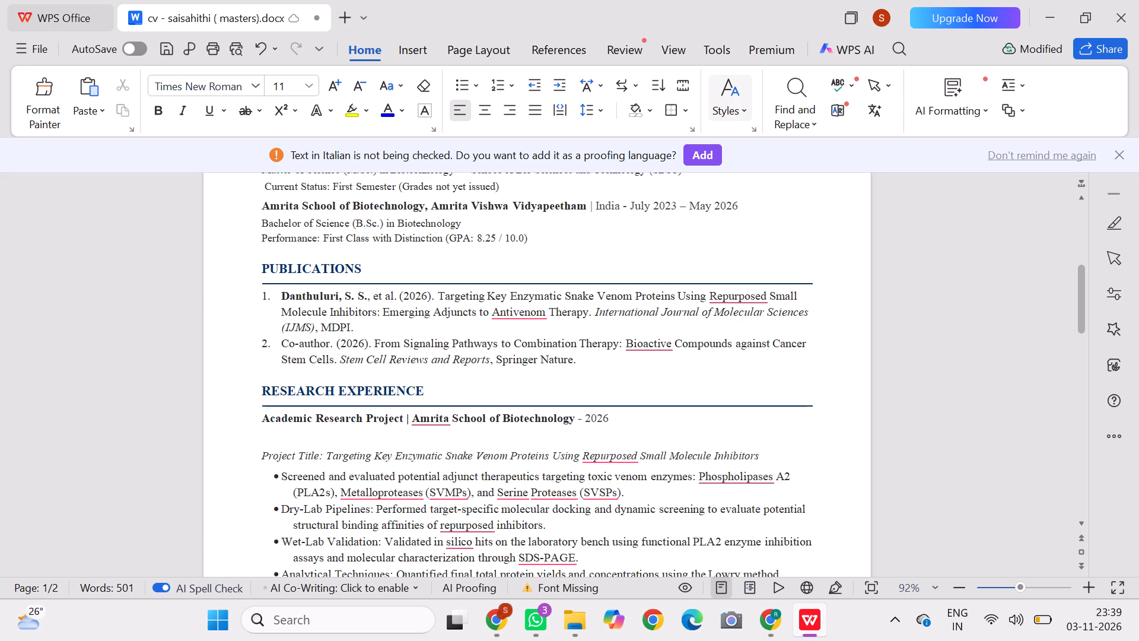
scroll(540, 377, down, 4)
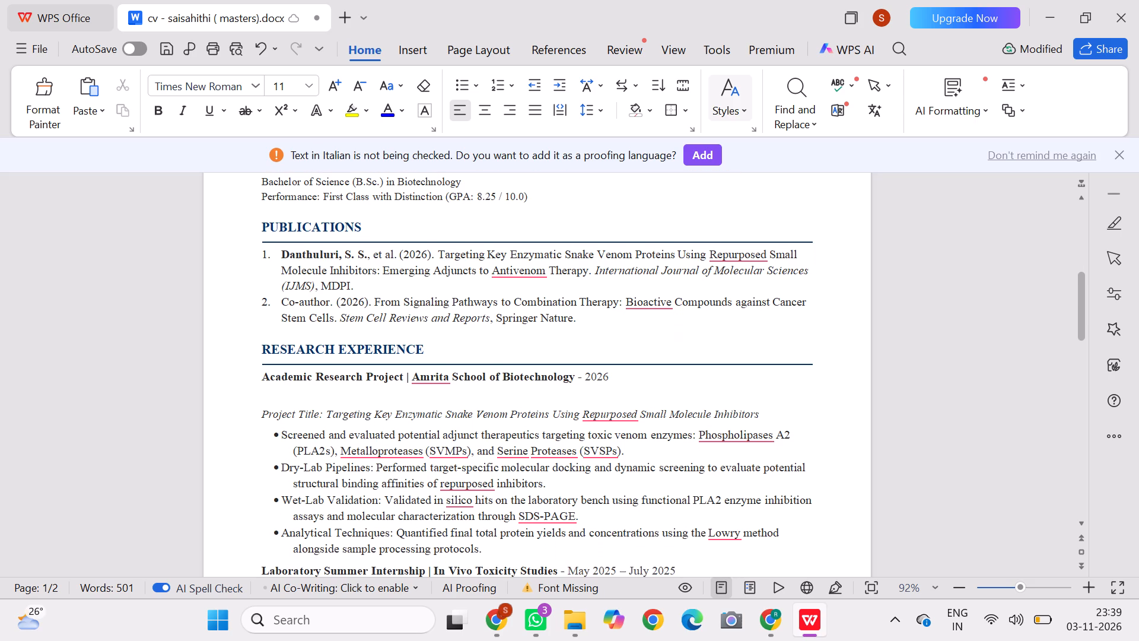
scroll(540, 377, down, 2)
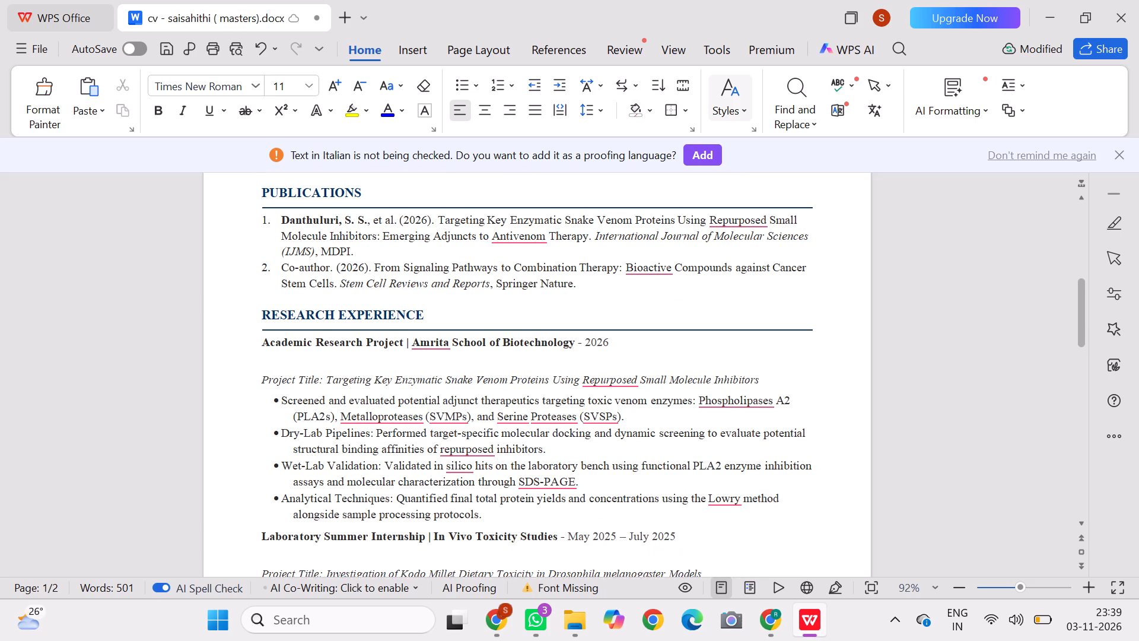
scroll(540, 377, down, 1)
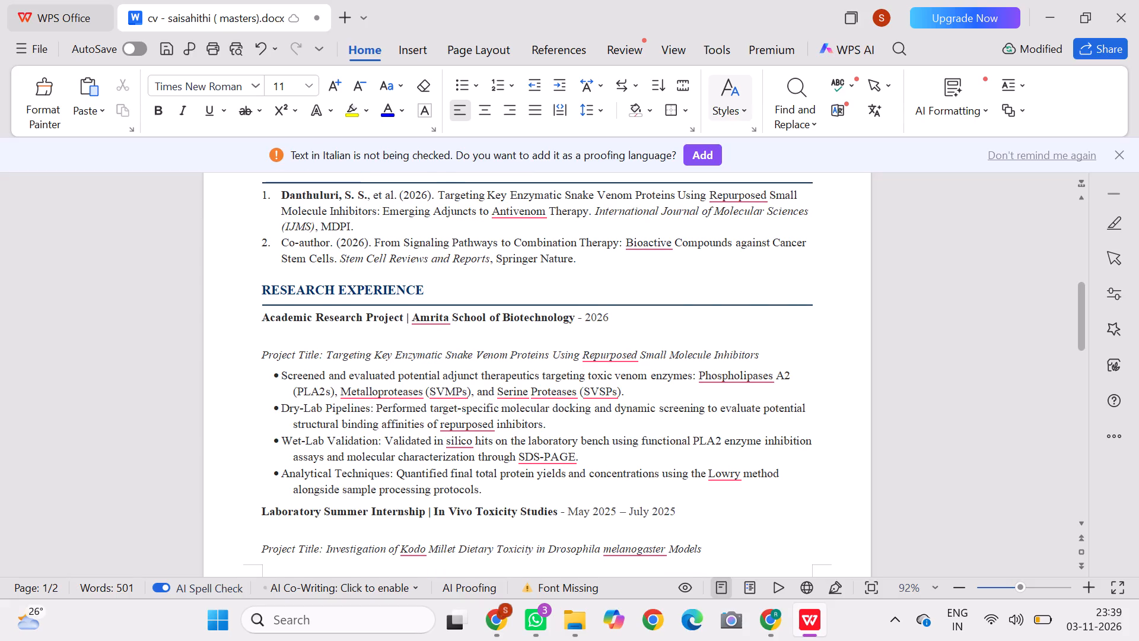
Select the whole CV from the name heading through the Languages line and apply the Times New Roman font.
scroll(303, 347, up, 5)
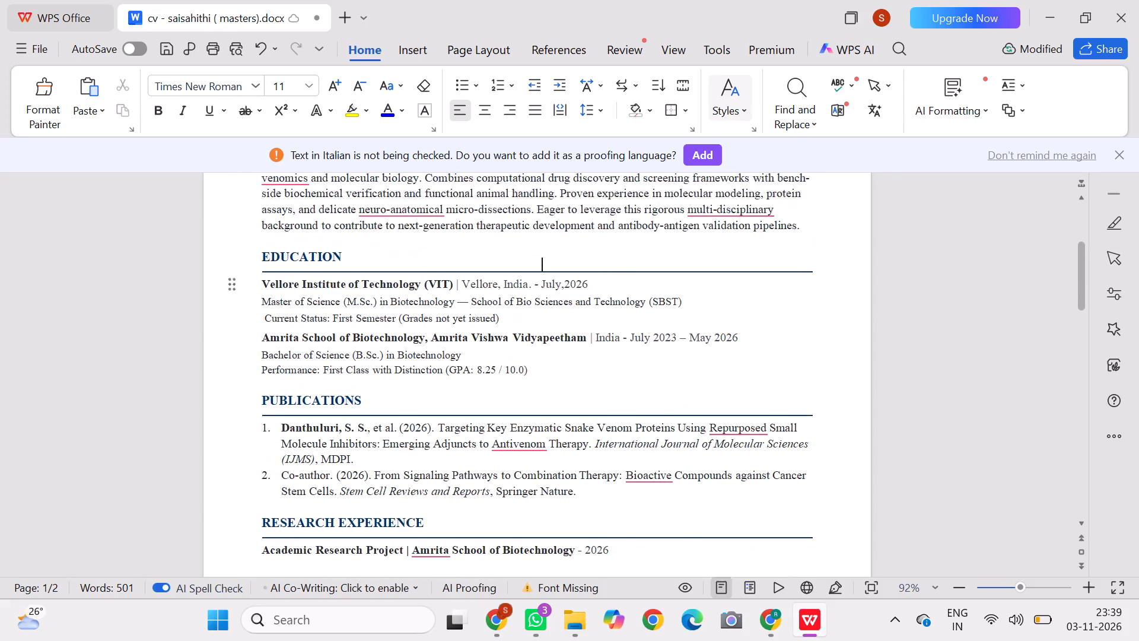
scroll(303, 347, up, 1)
click(343, 211)
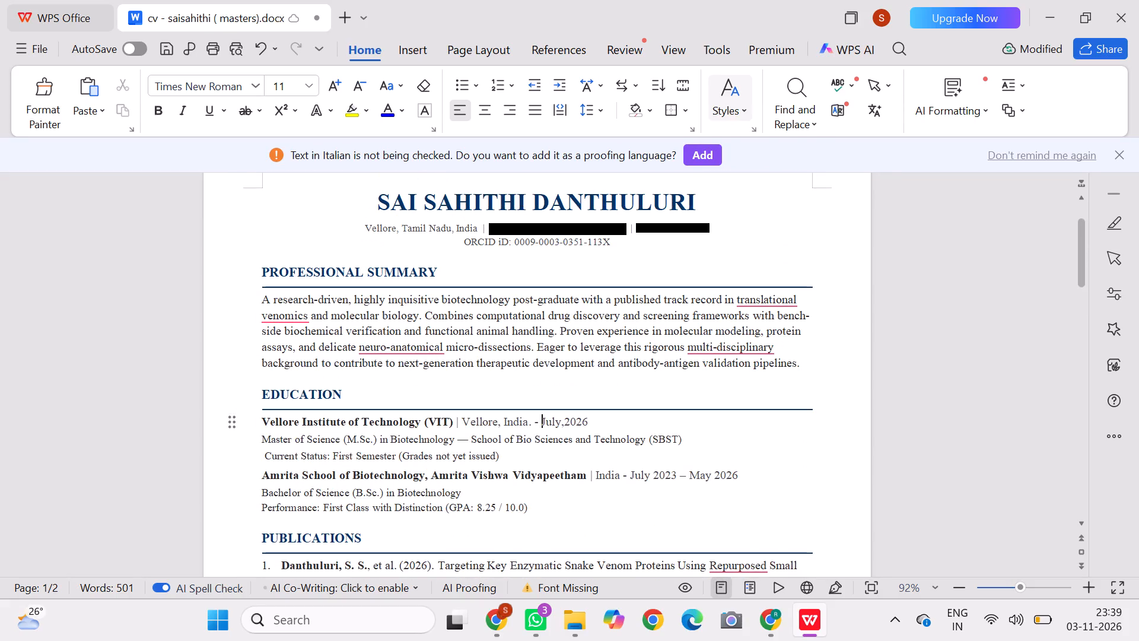
drag(343, 211, 502, 331)
scroll(502, 331, down, 9)
scroll(502, 331, up, 2)
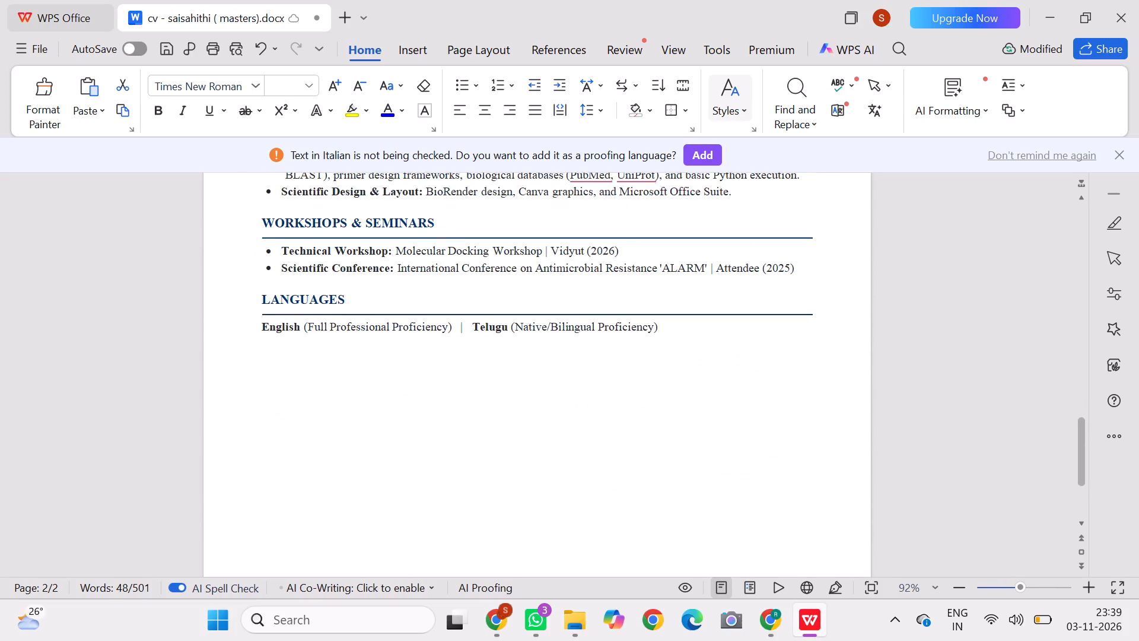
drag(502, 331, 675, 334)
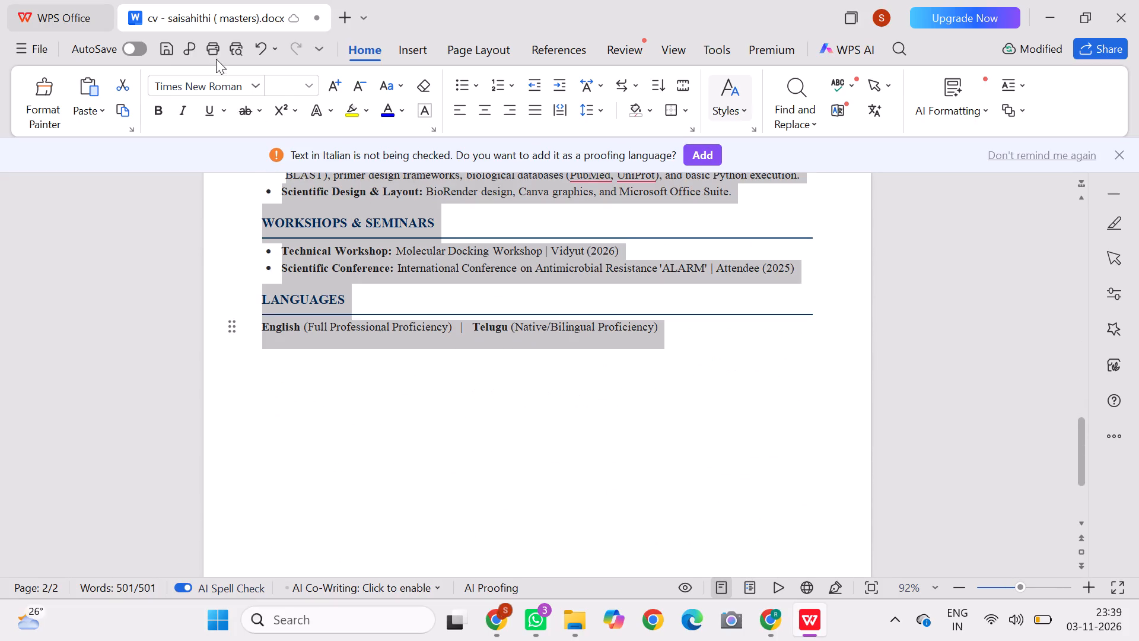
click(253, 86)
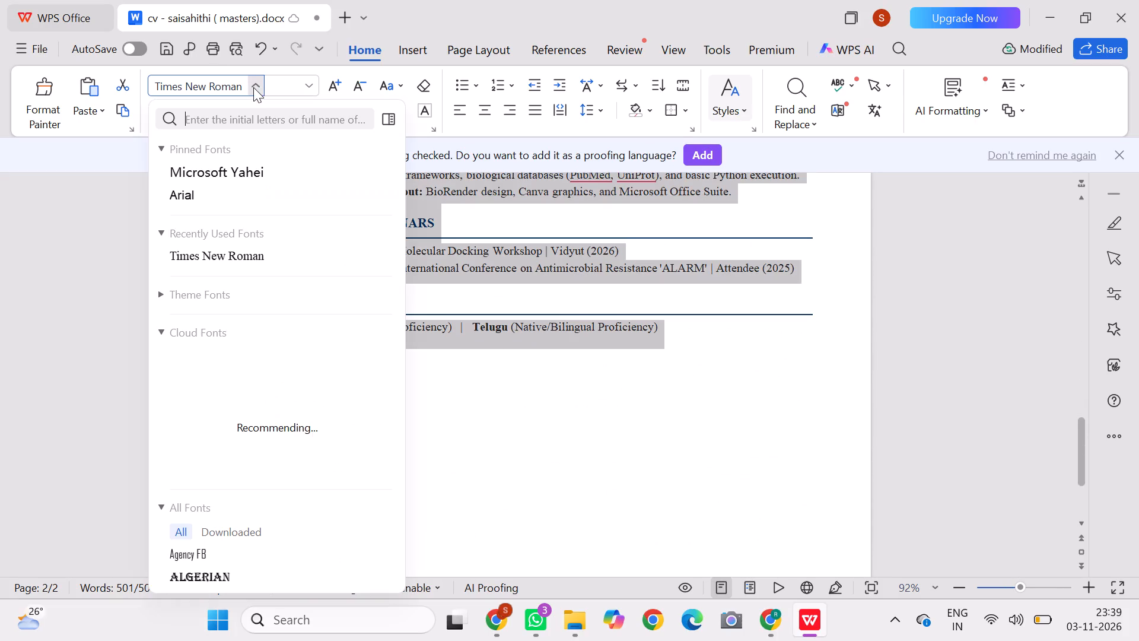
click(261, 260)
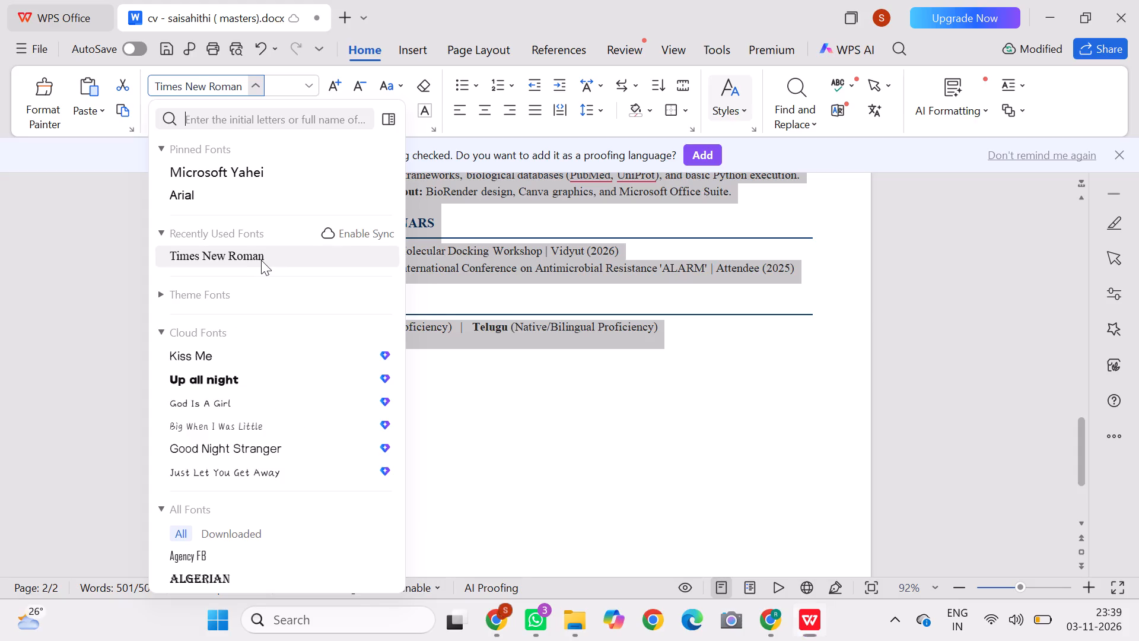
Set the font size of the whole selected CV text to 12 and clear the selection.
click(312, 85)
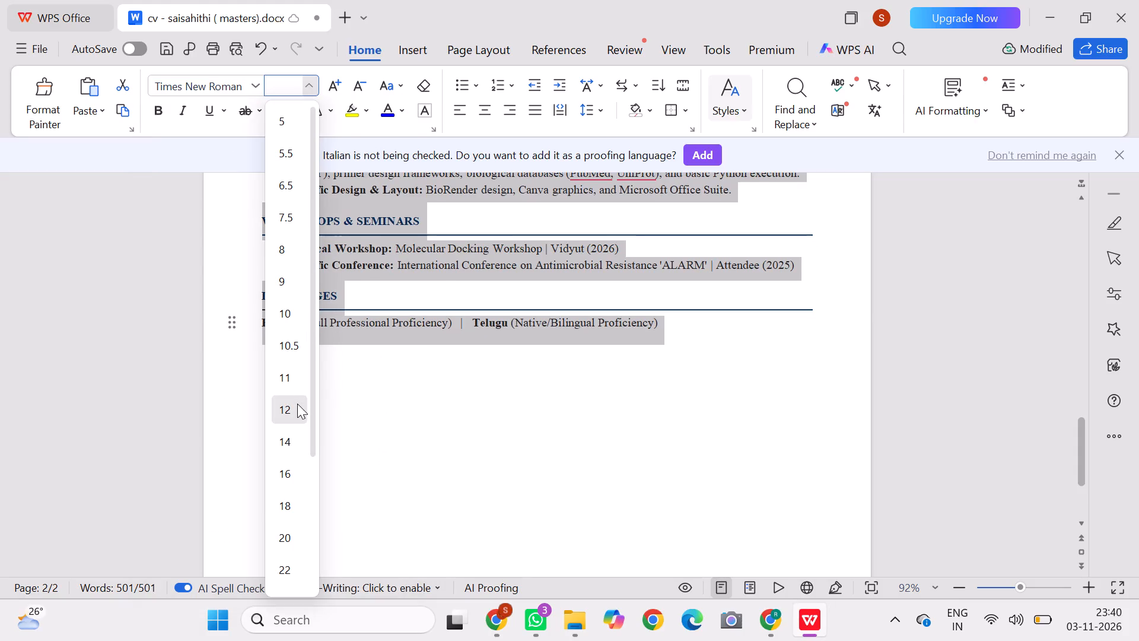
click(297, 404)
scroll(373, 325, up, 3)
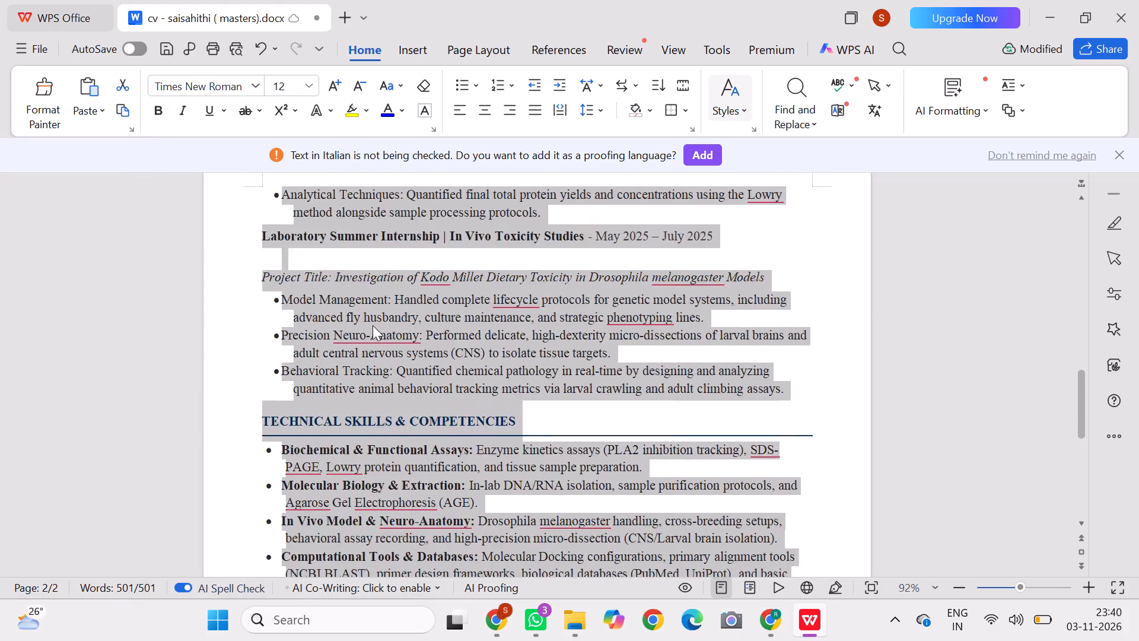
scroll(373, 325, up, 4)
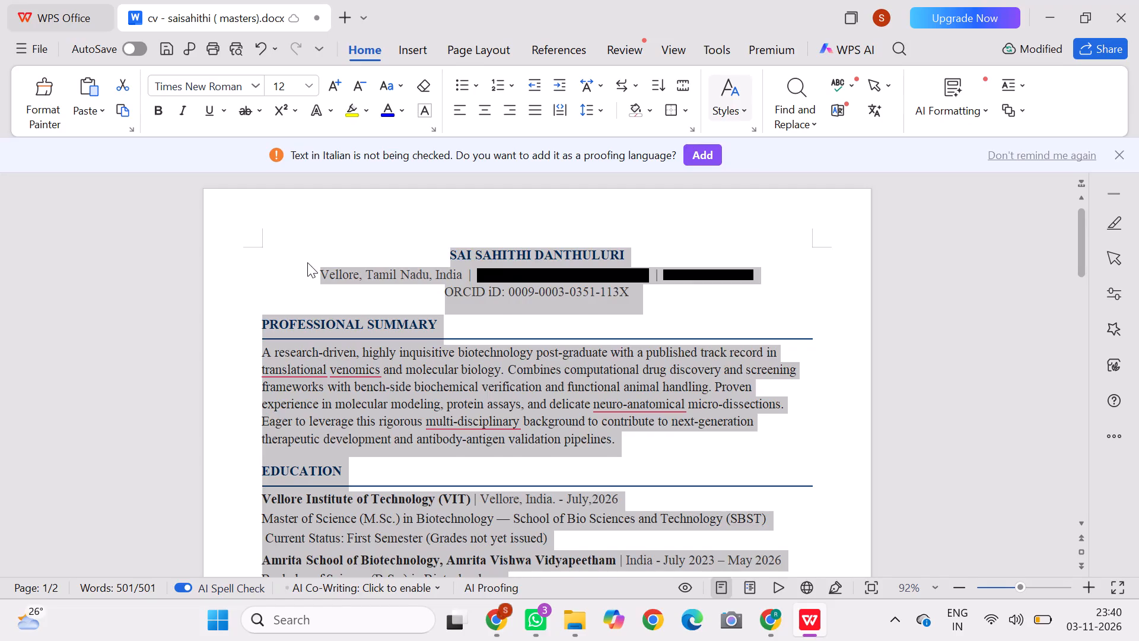
click(307, 262)
Apply Times New Roman to the two numbered entries in the Publications section.
scroll(426, 391, down, 2)
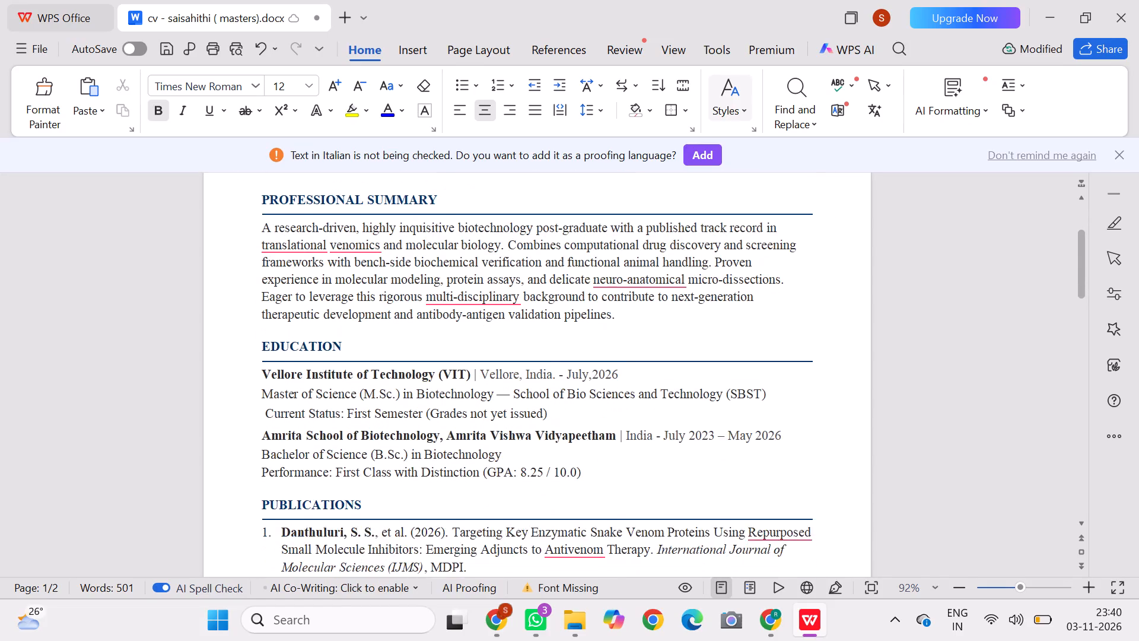
scroll(426, 391, down, 2)
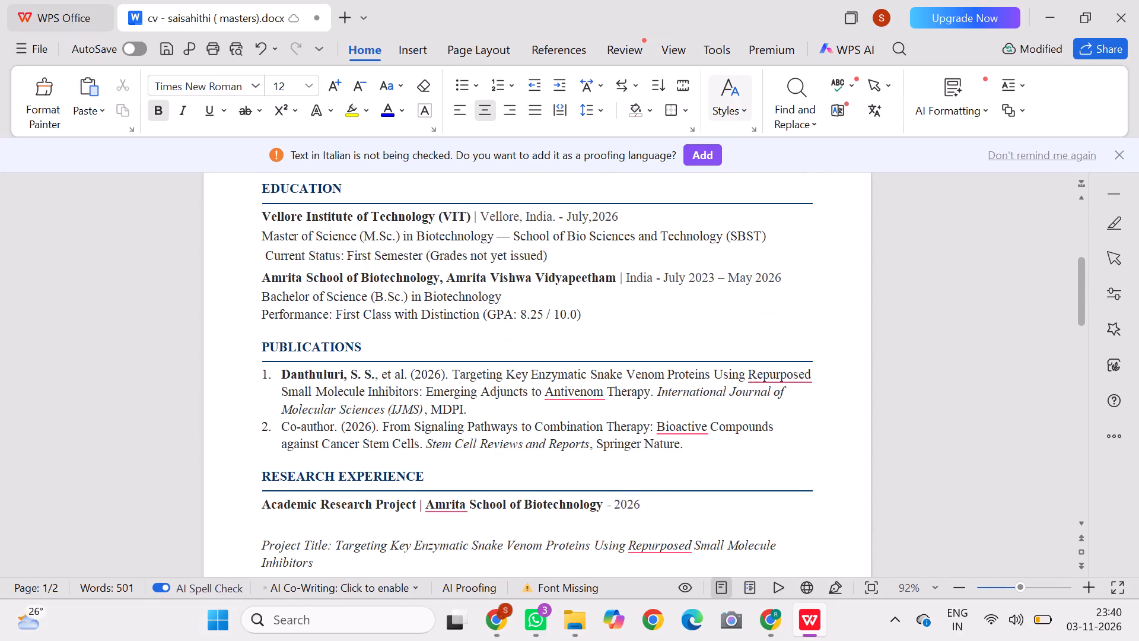
scroll(388, 458, down, 3)
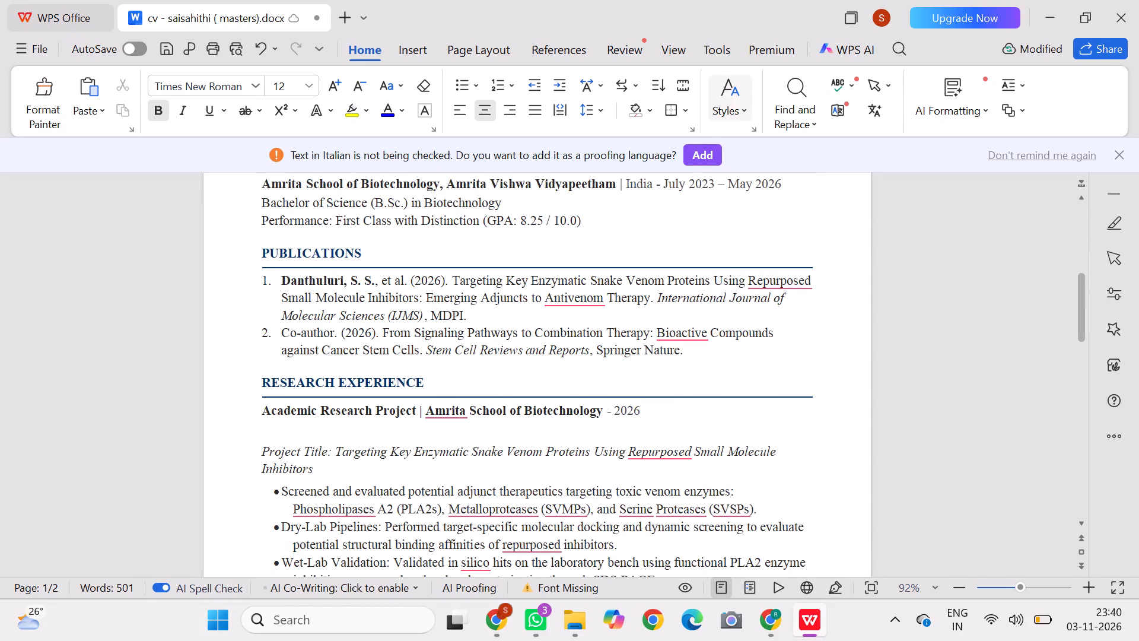
scroll(388, 458, down, 1)
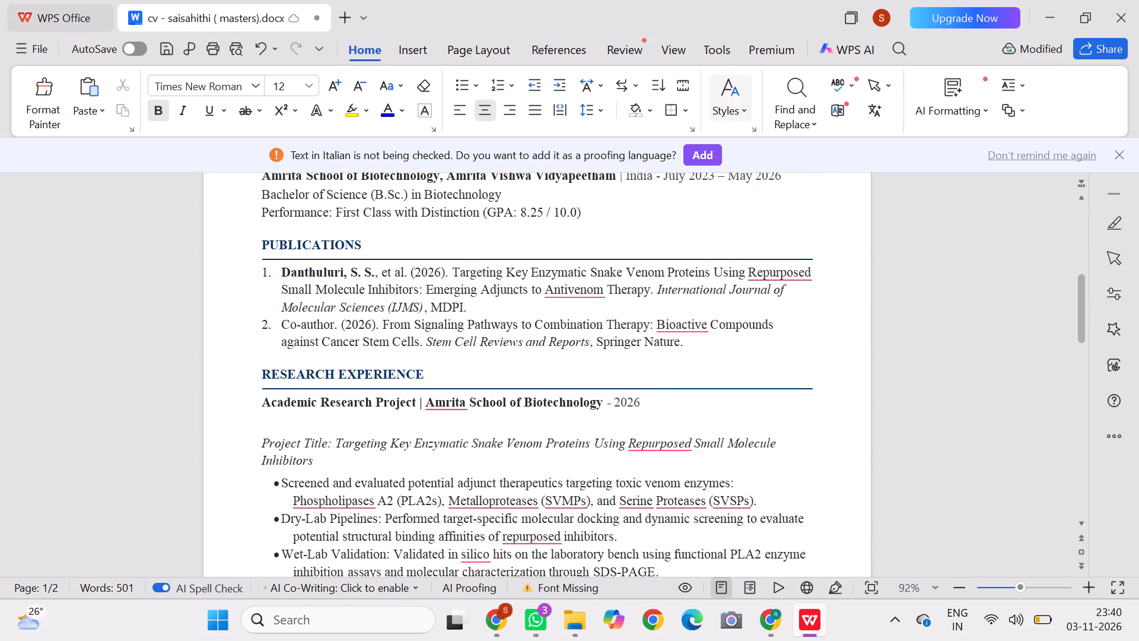
click(392, 355)
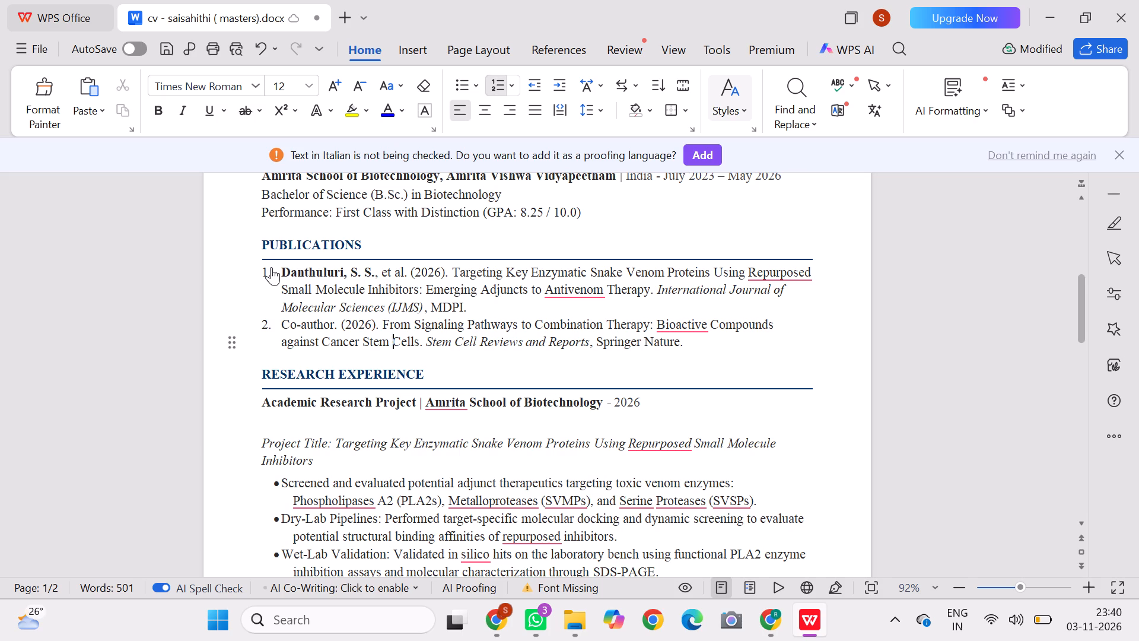
click(271, 267)
click(247, 268)
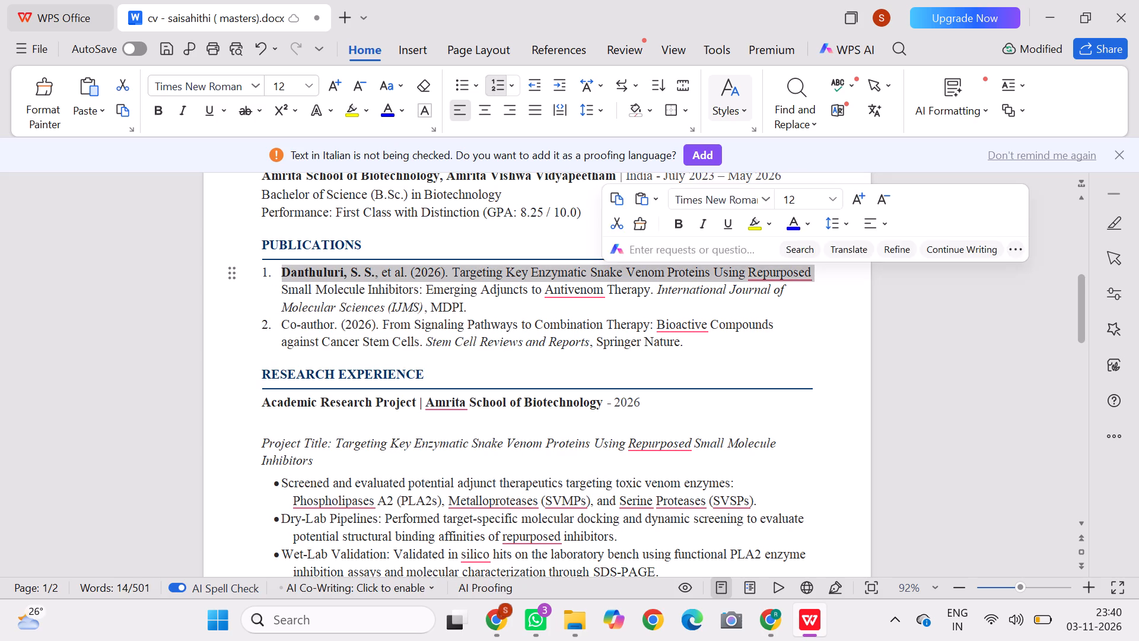
click(247, 268)
click(260, 269)
drag(260, 269, 706, 344)
click(259, 81)
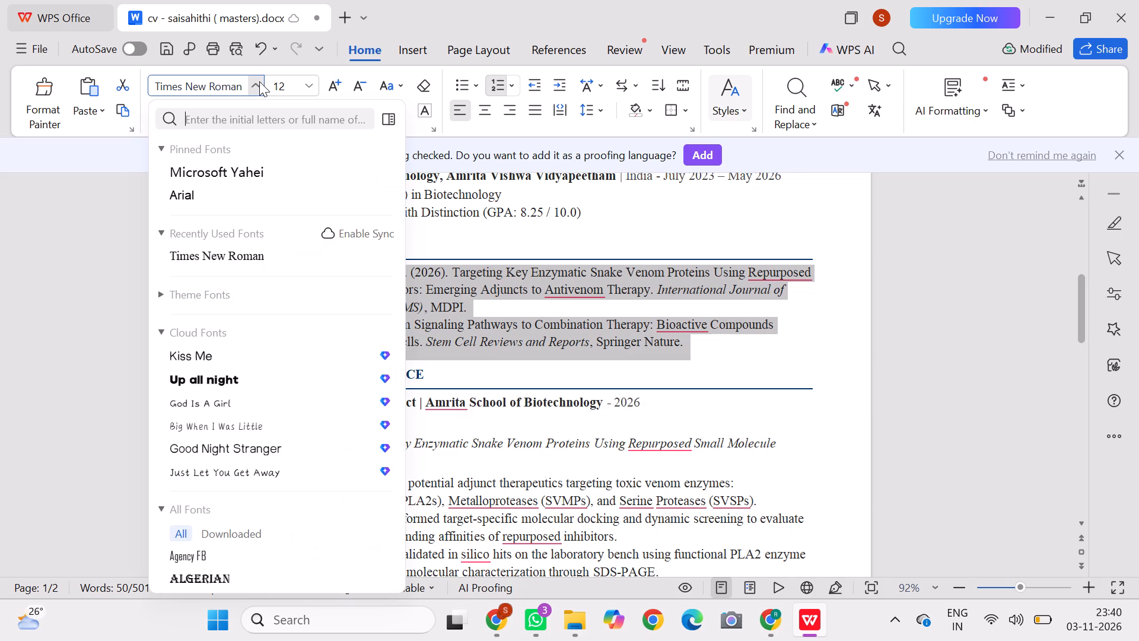
click(268, 257)
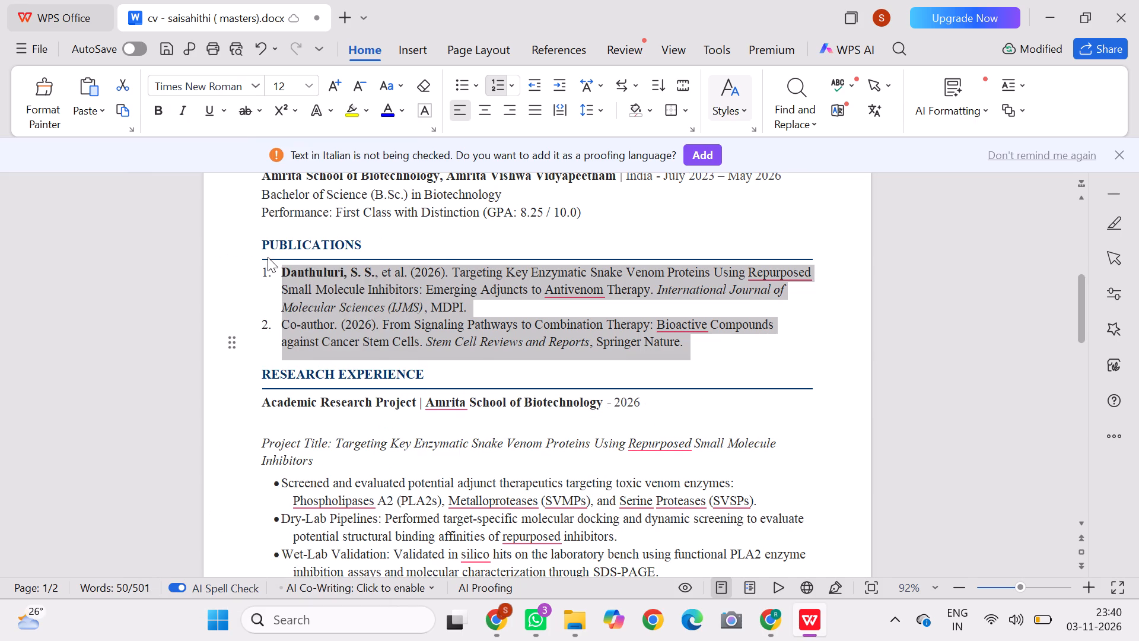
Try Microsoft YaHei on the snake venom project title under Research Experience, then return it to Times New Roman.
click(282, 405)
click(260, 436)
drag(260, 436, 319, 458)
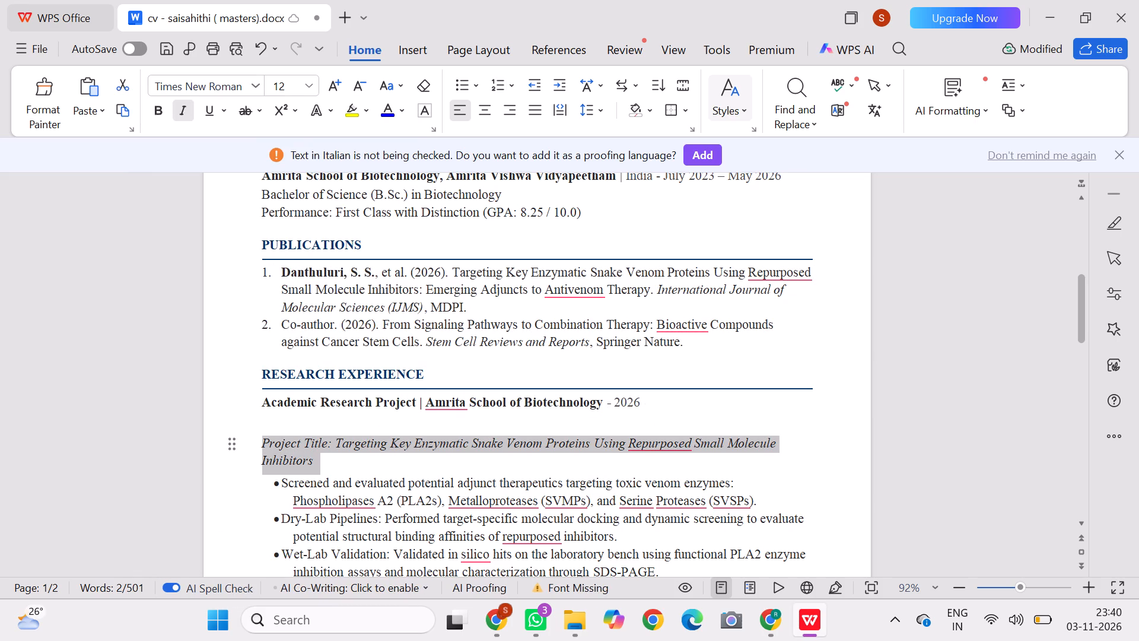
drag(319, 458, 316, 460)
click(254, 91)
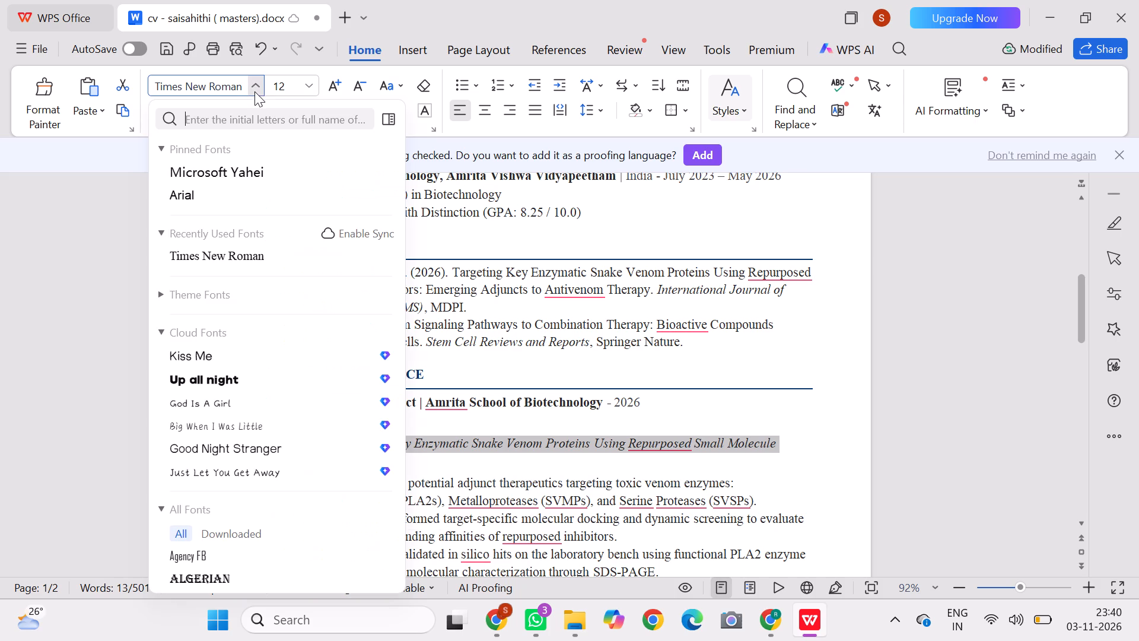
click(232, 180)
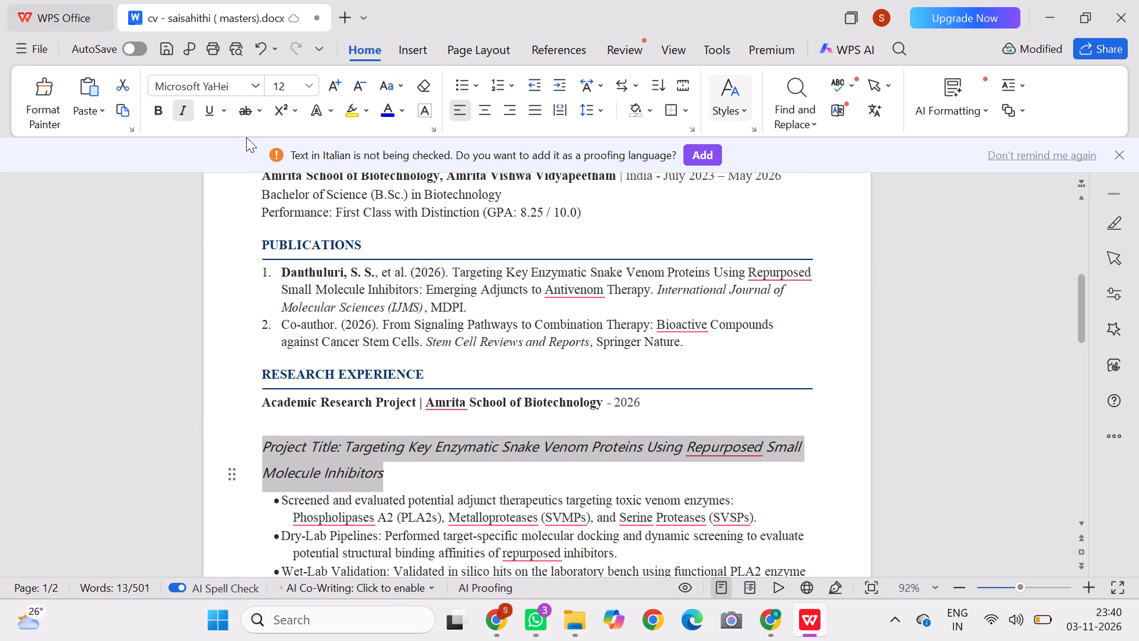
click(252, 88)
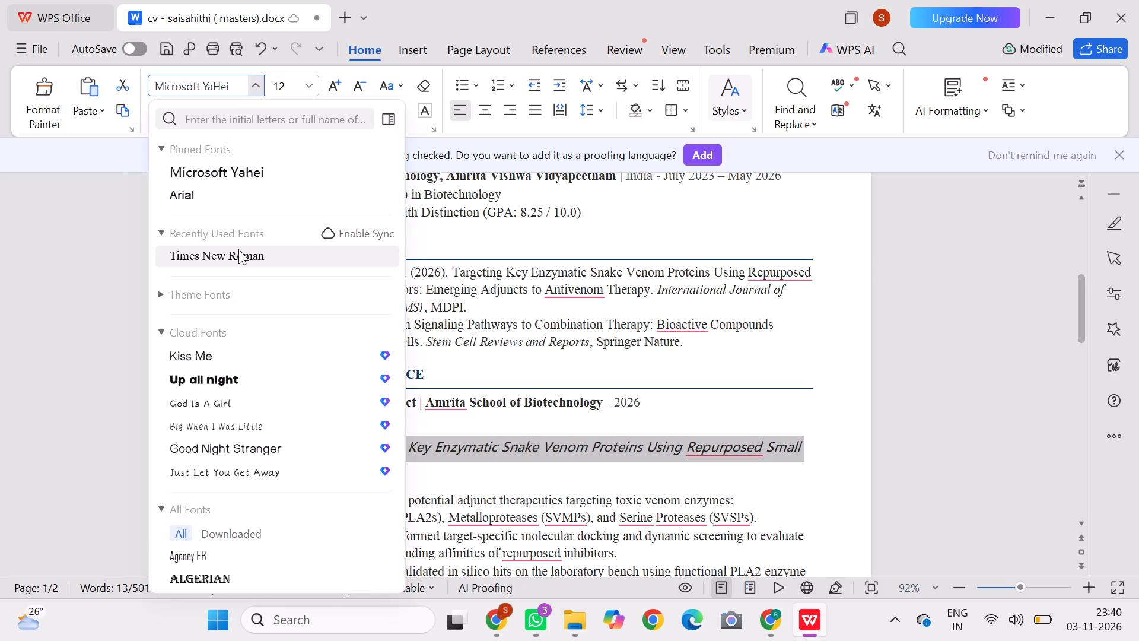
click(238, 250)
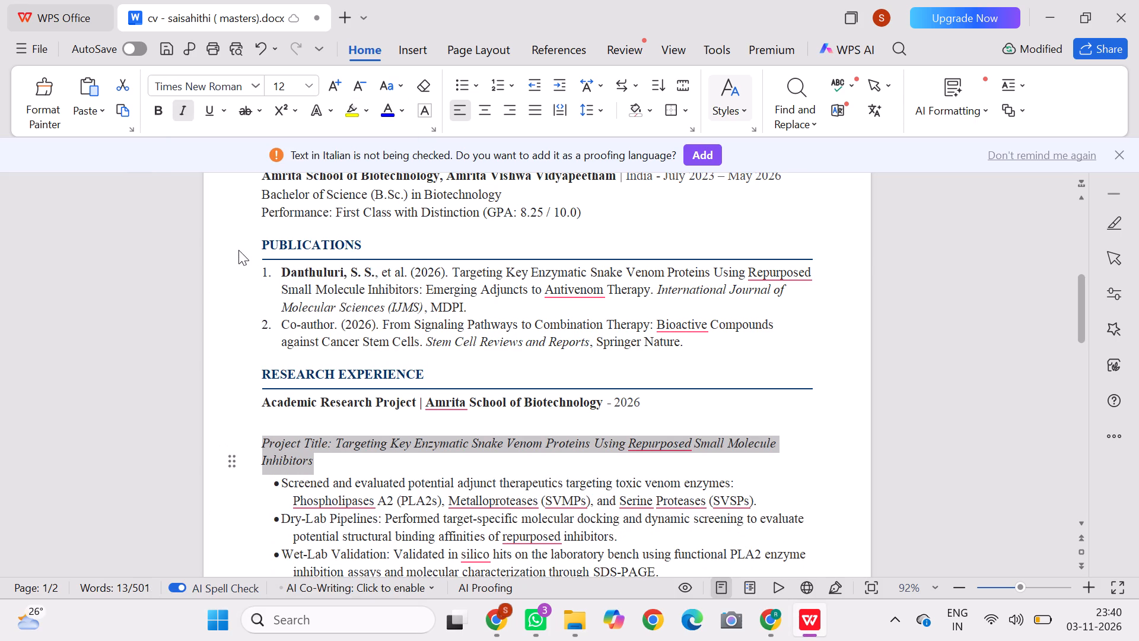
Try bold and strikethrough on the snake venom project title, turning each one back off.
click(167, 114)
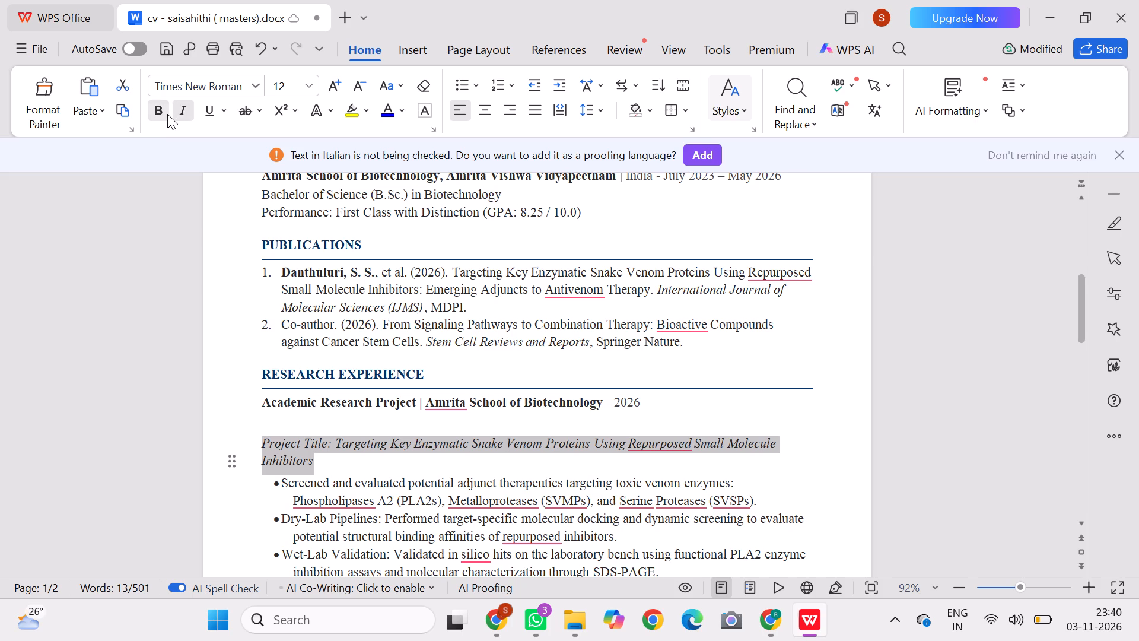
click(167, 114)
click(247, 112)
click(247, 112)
Review the layout of the Research Experience section across both pages, from the academic project to the summer internship.
click(270, 427)
scroll(316, 482, down, 1)
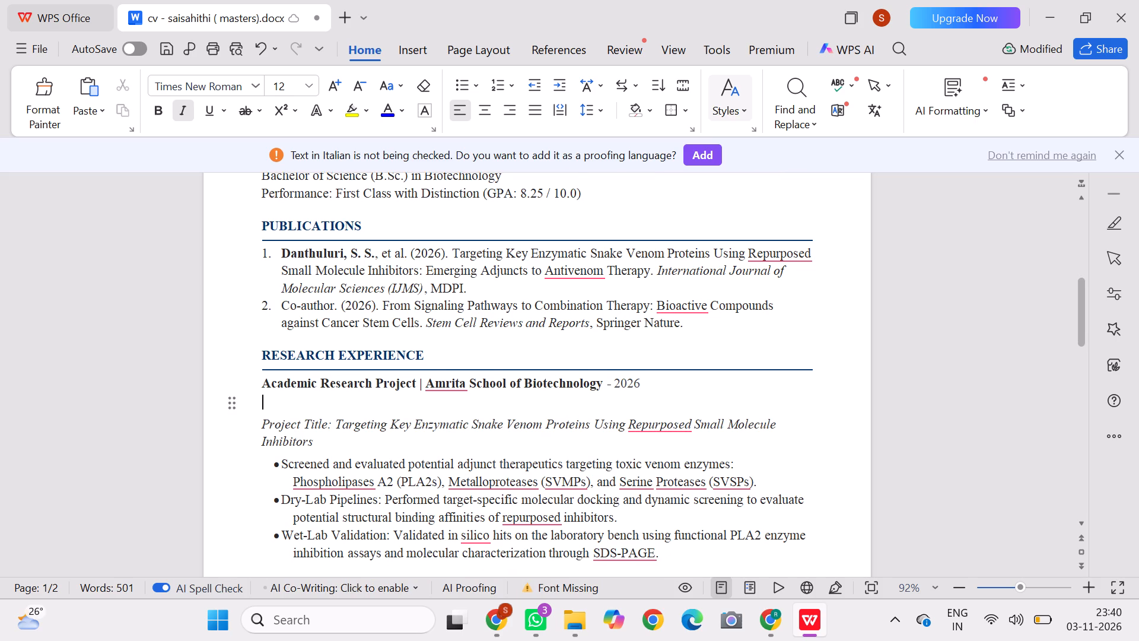
scroll(316, 482, down, 1)
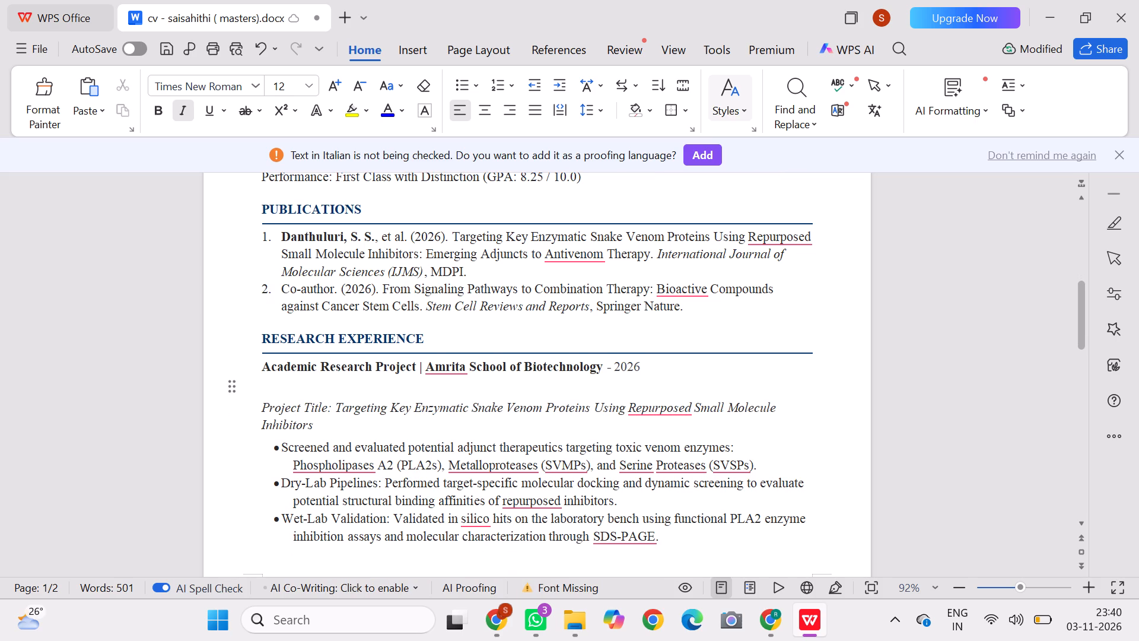
scroll(316, 482, down, 1)
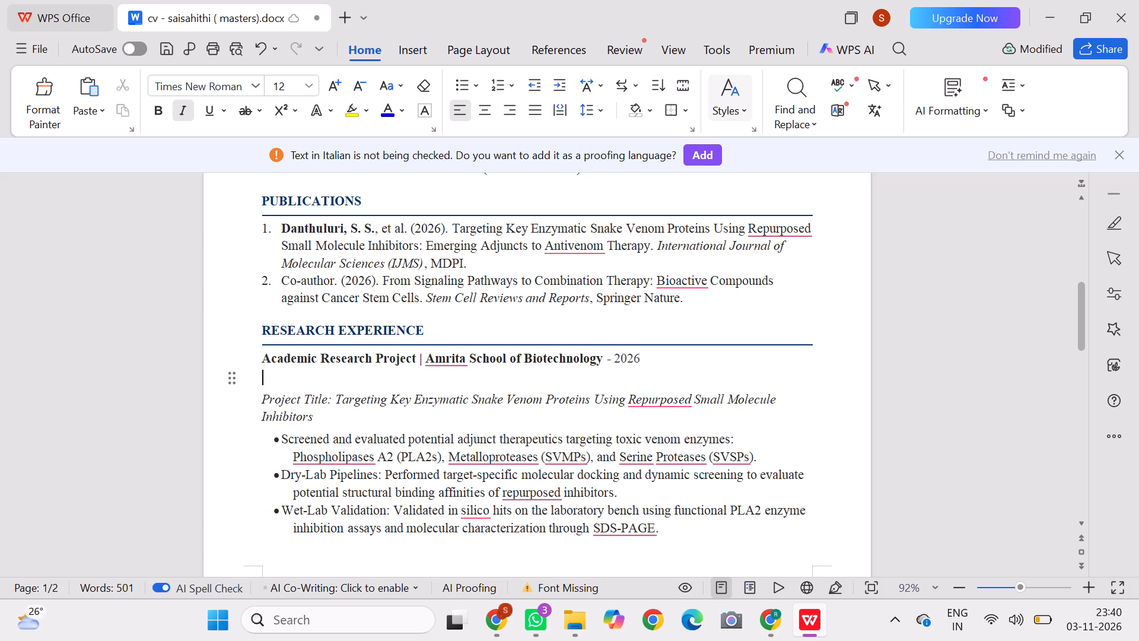
scroll(307, 410, down, 2)
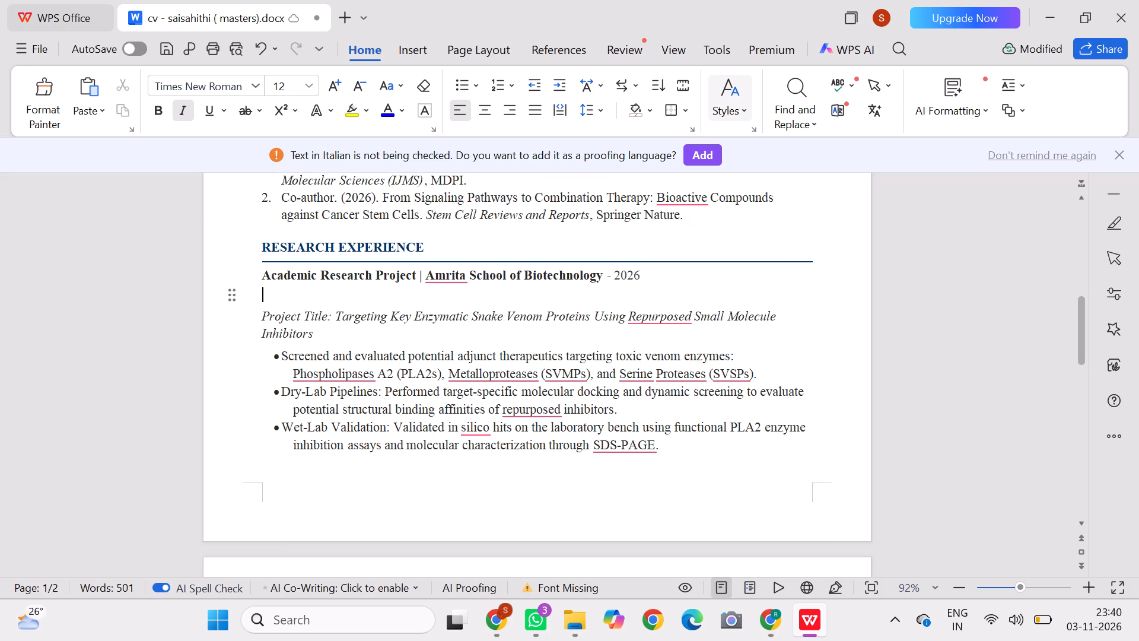
scroll(307, 410, down, 3)
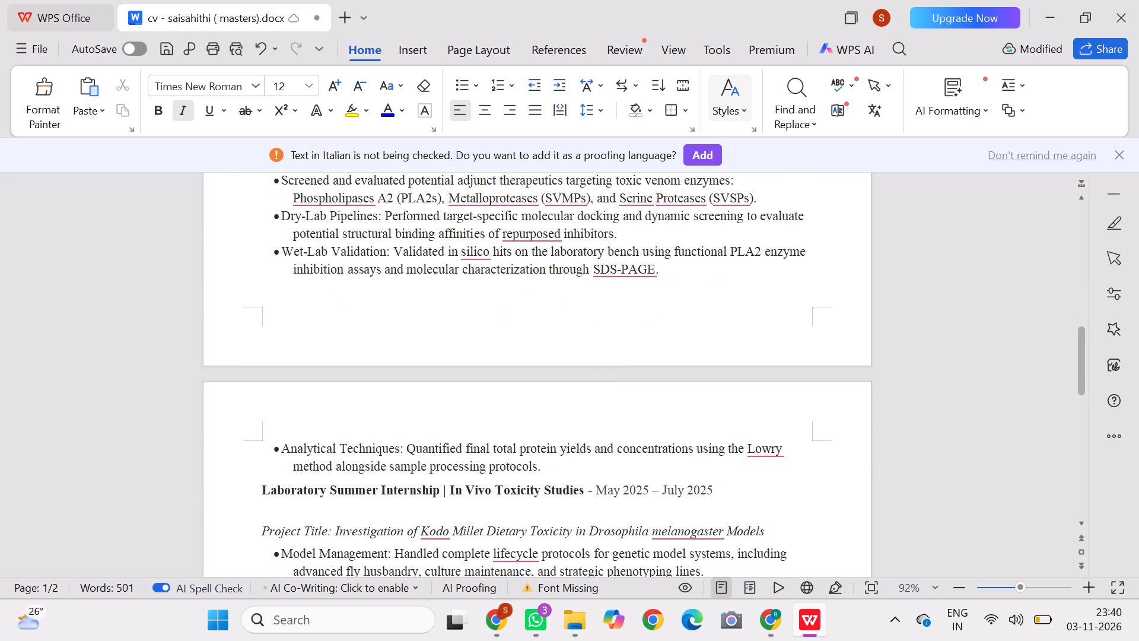
scroll(307, 410, down, 3)
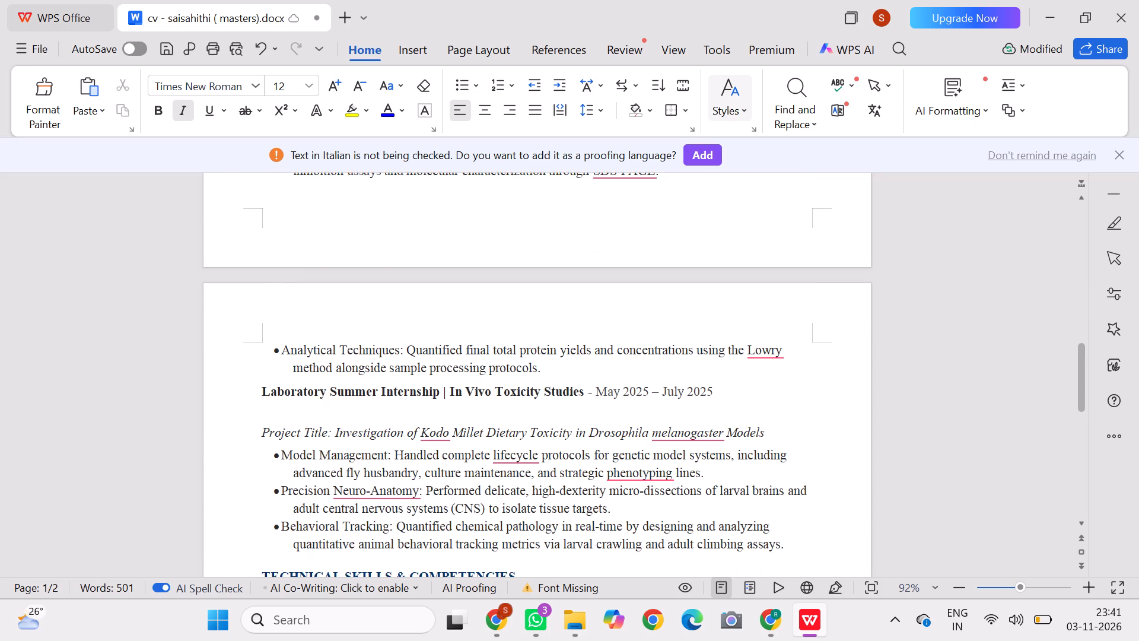
scroll(307, 410, down, 1)
scroll(266, 387, up, 2)
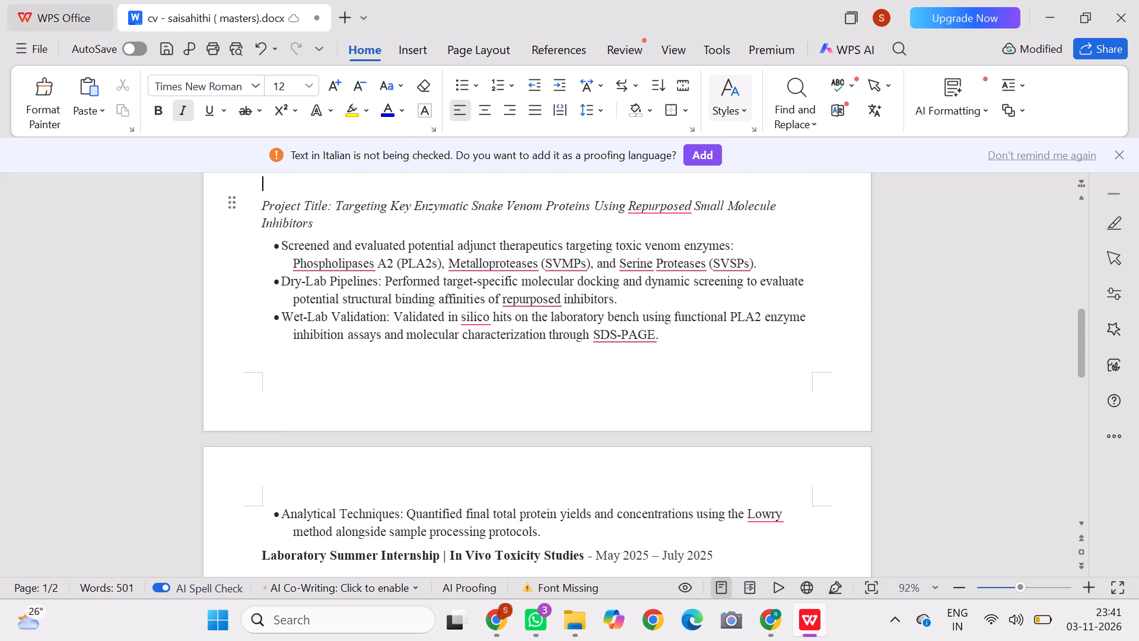
scroll(266, 387, up, 1)
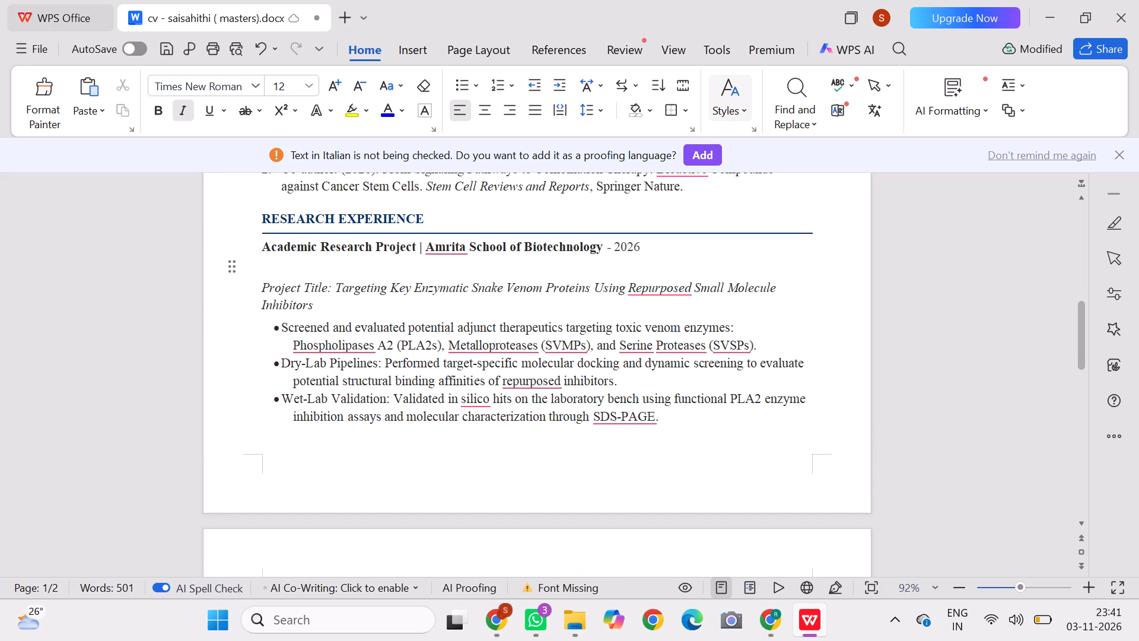
Change the font of the snake venom project title under Research Experience to Calibri Light.
drag(260, 284, 314, 309)
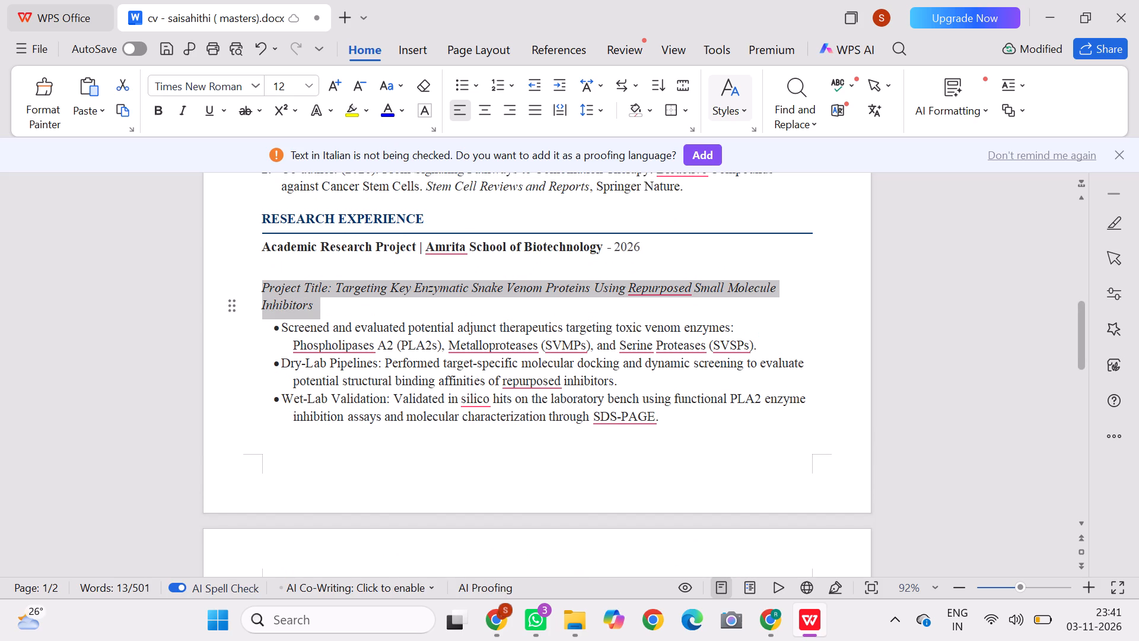
click(257, 78)
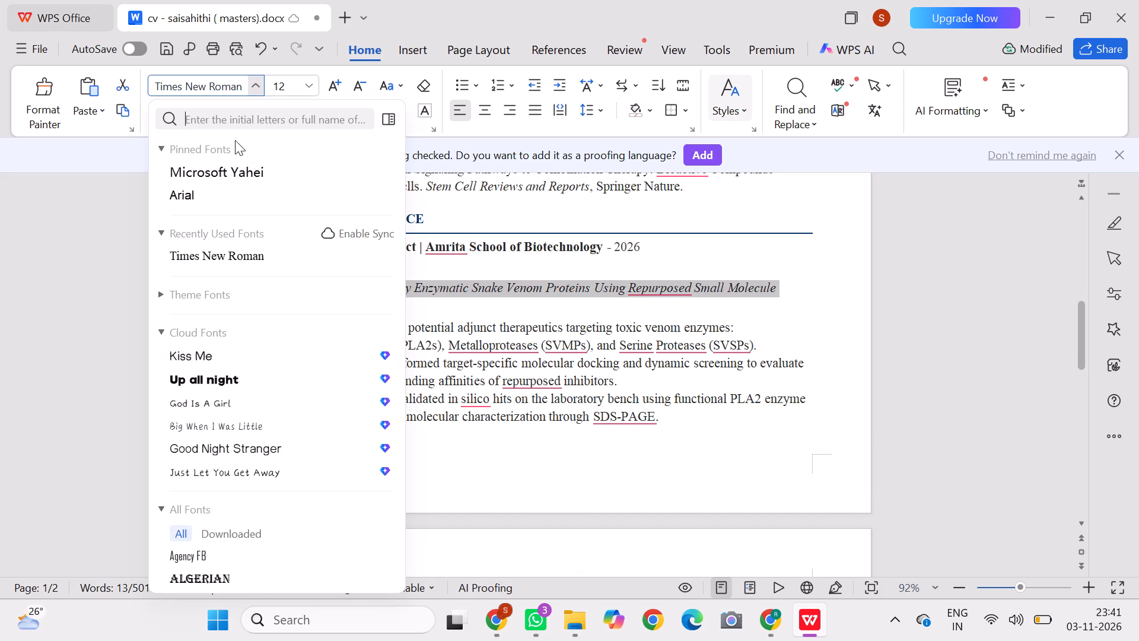
text(li)
key(b)
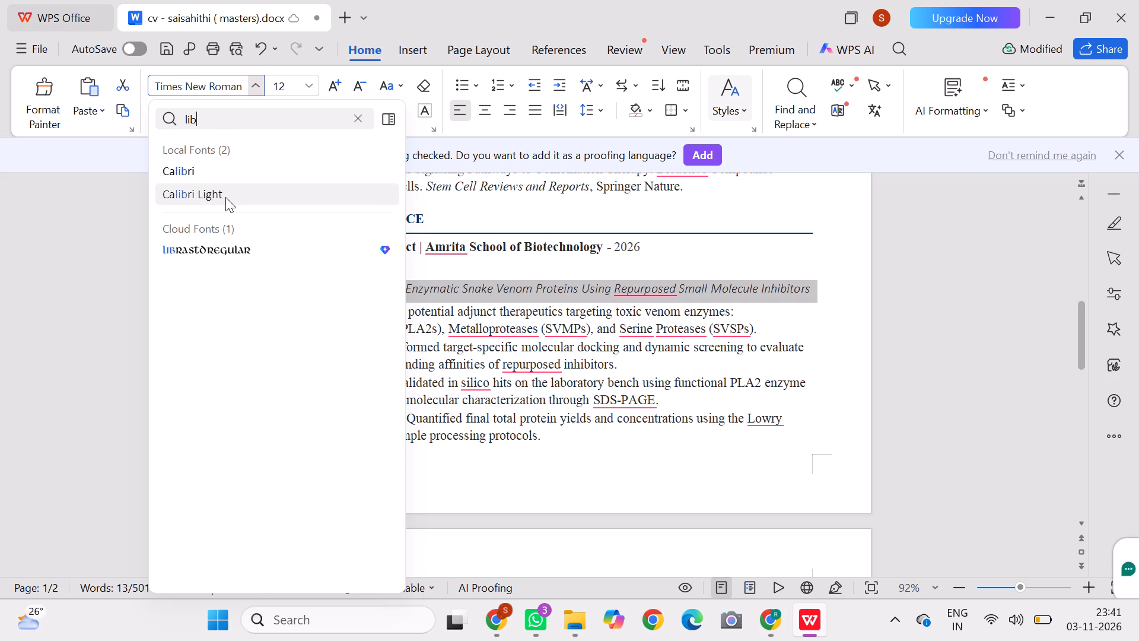
click(225, 197)
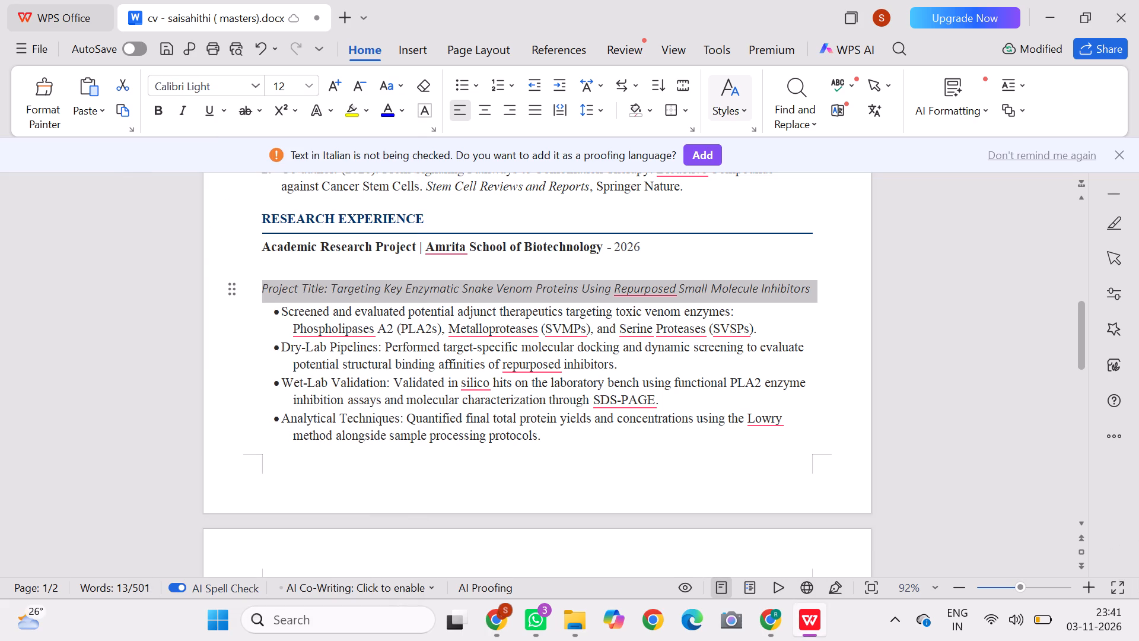
Remove the blank line above the snake venom project title and put "1." in front of it.
click(261, 287)
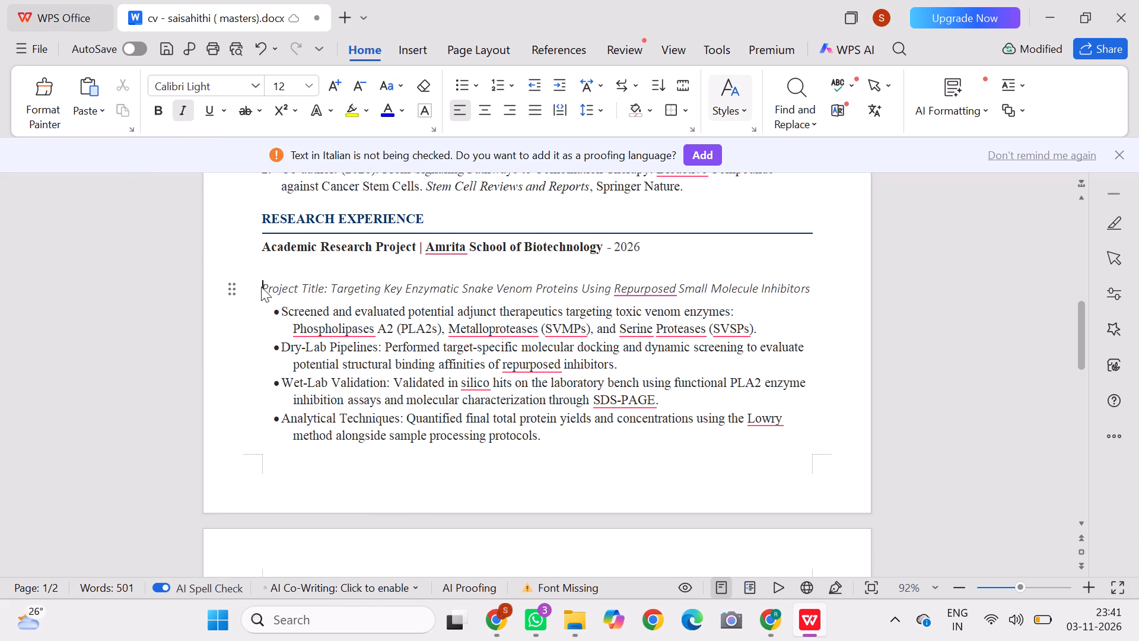
key(BackSpace)
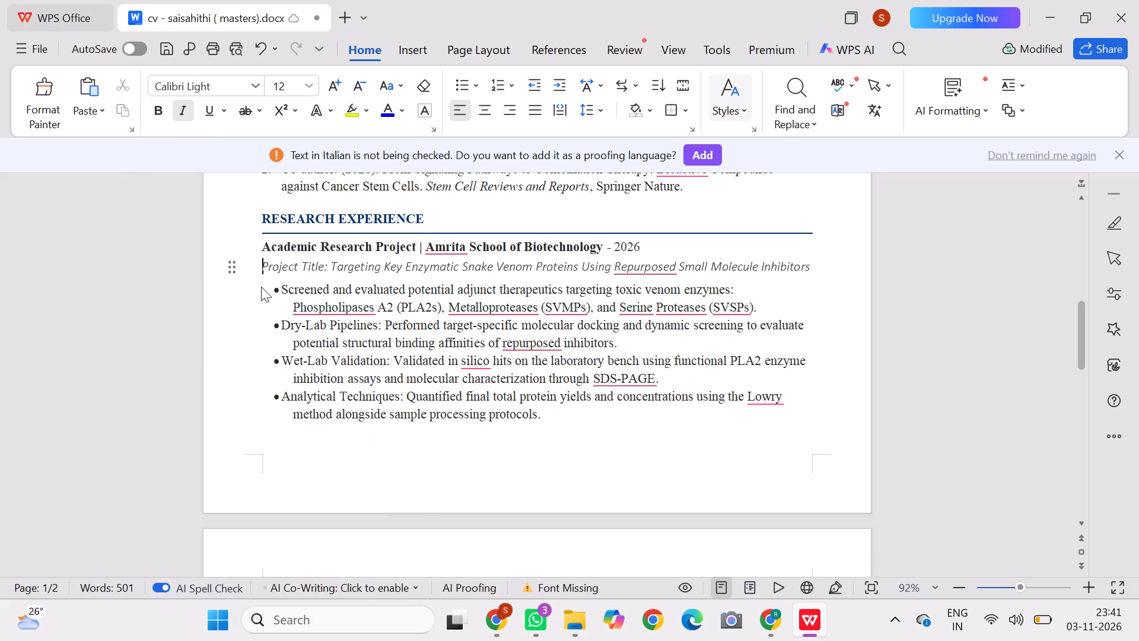
text(1.)
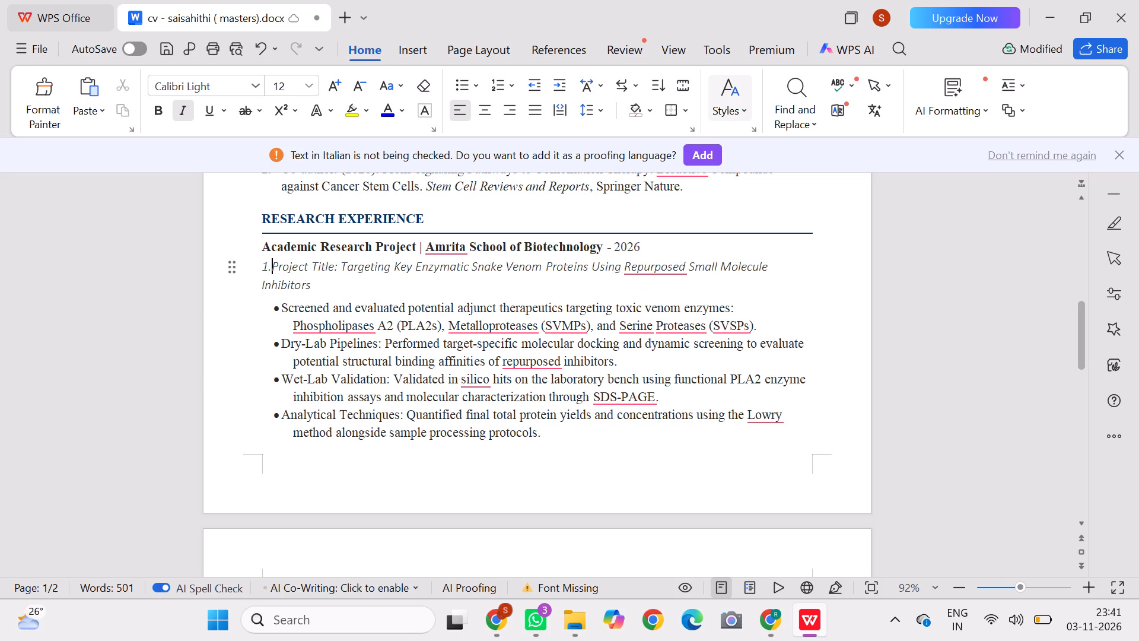
Make the numbered snake venom project title bold and change its font to Times New Roman.
click(262, 271)
drag(262, 271, 319, 287)
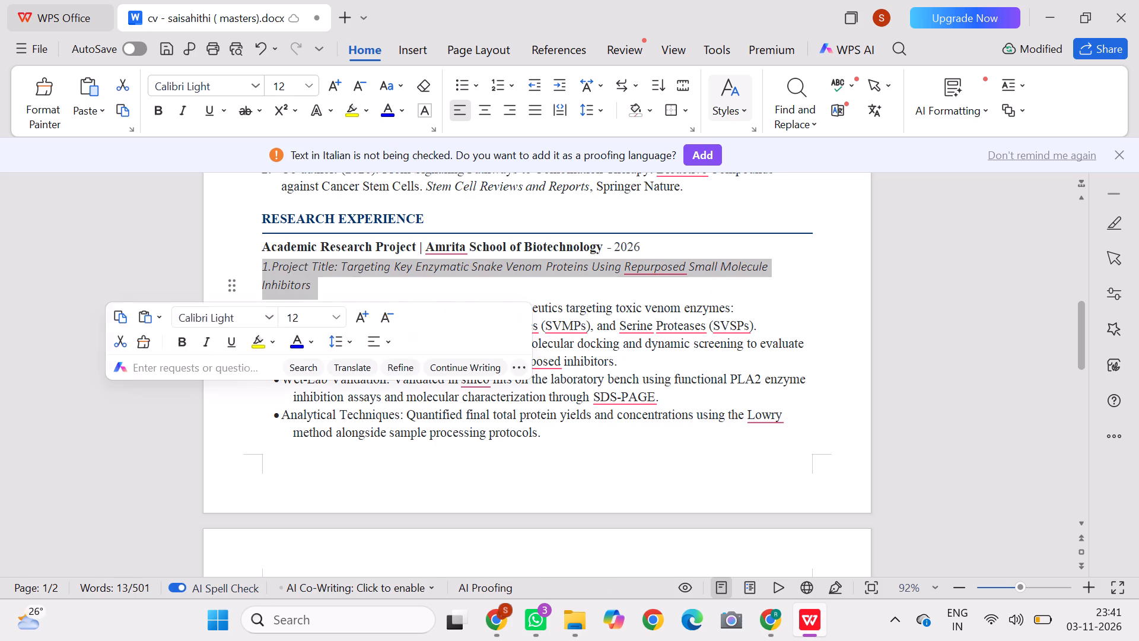
click(159, 109)
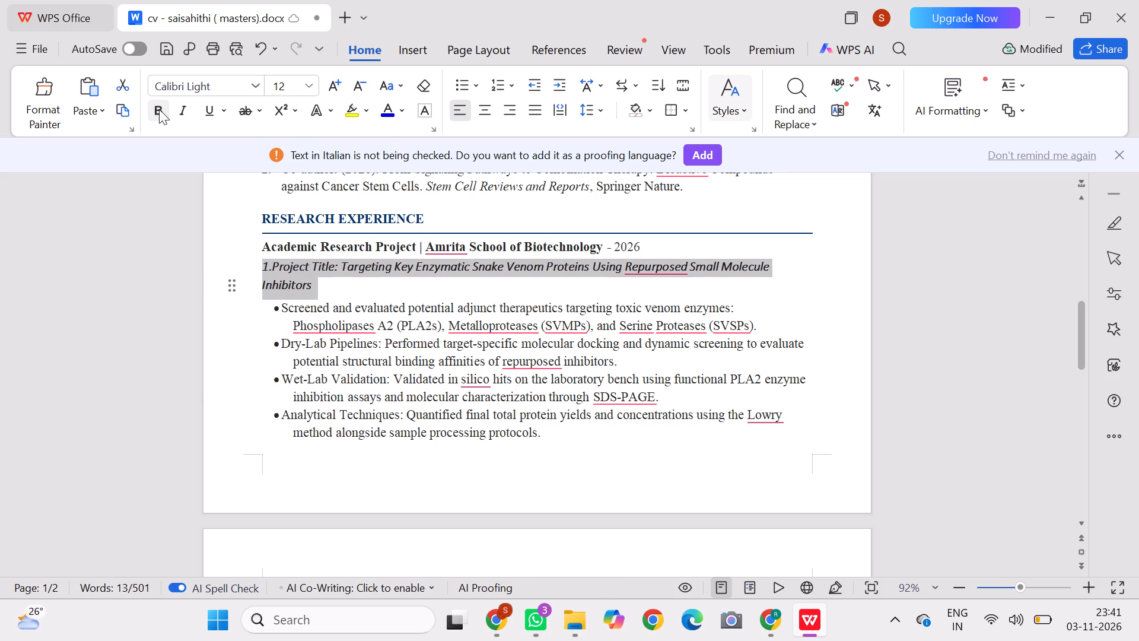
click(255, 88)
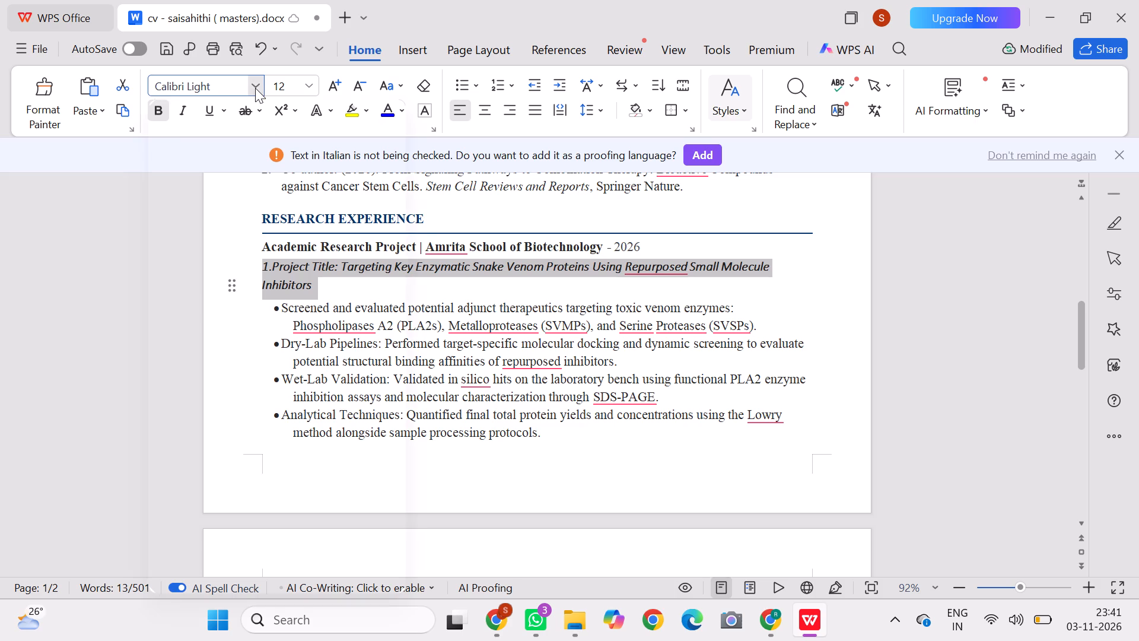
click(360, 112)
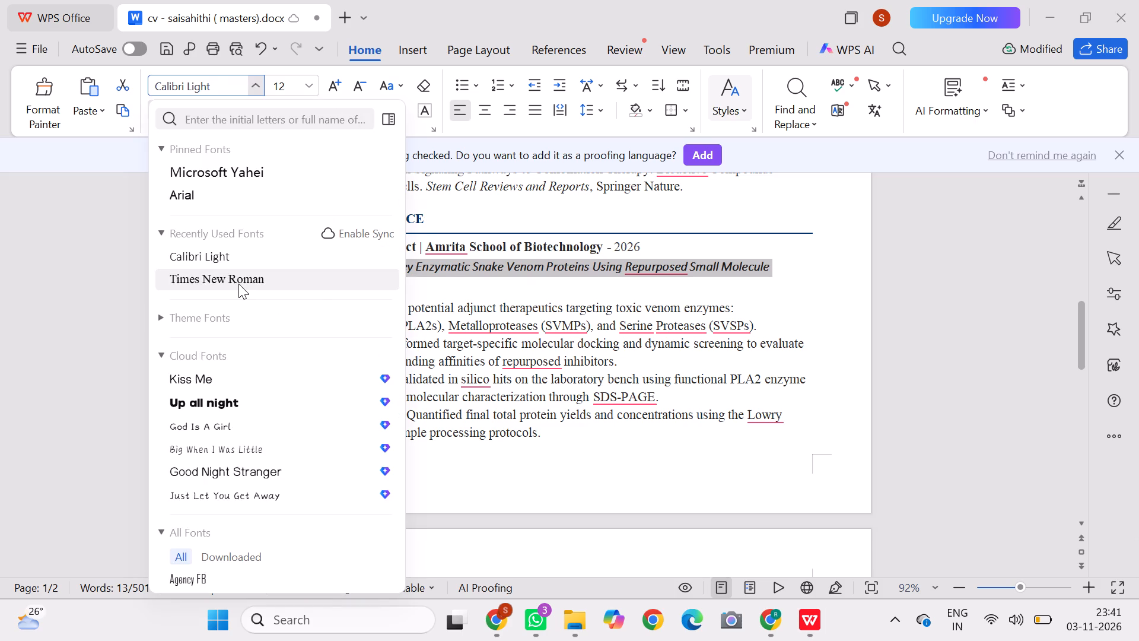
click(238, 284)
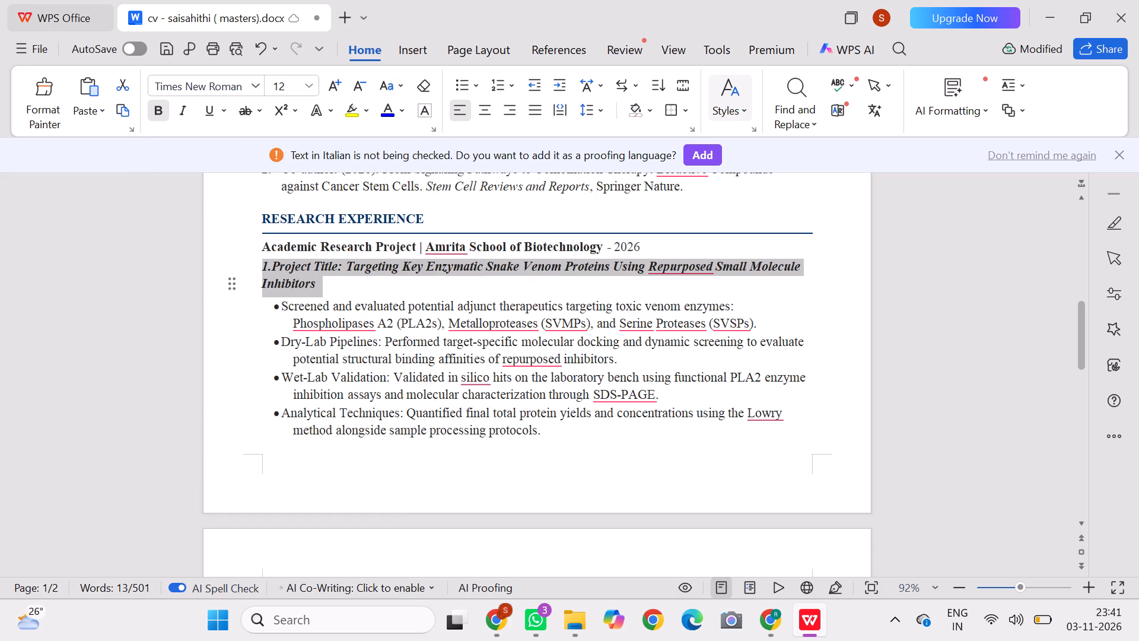
click(242, 319)
click(296, 449)
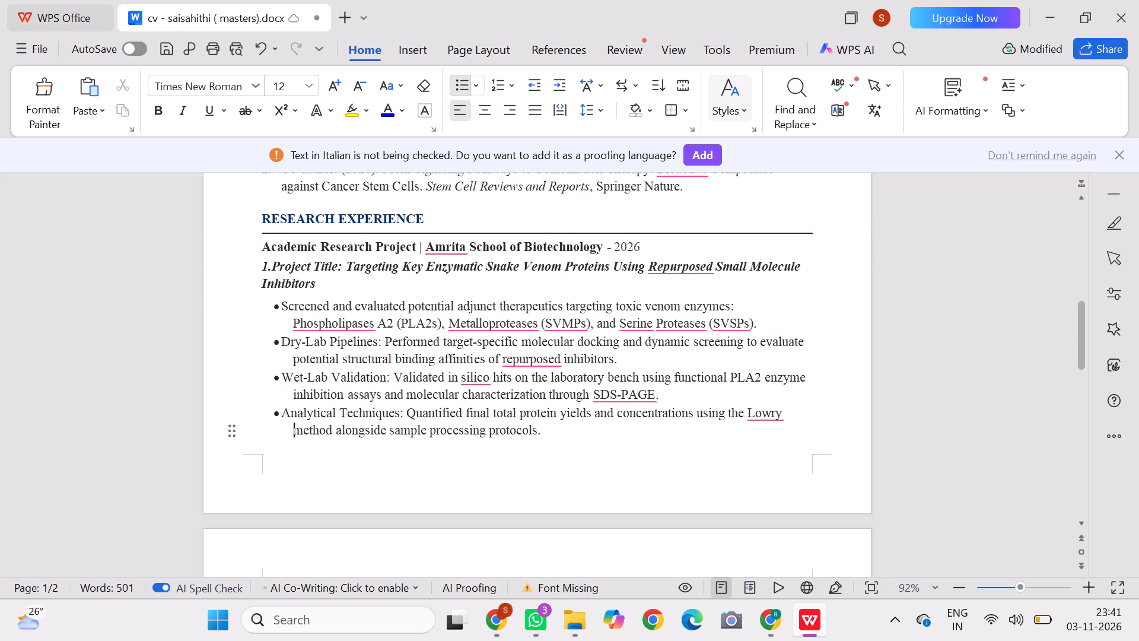
Remove the blank line above the Kodo Millet project title under Laboratory Summer Internship.
scroll(296, 449, up, 2)
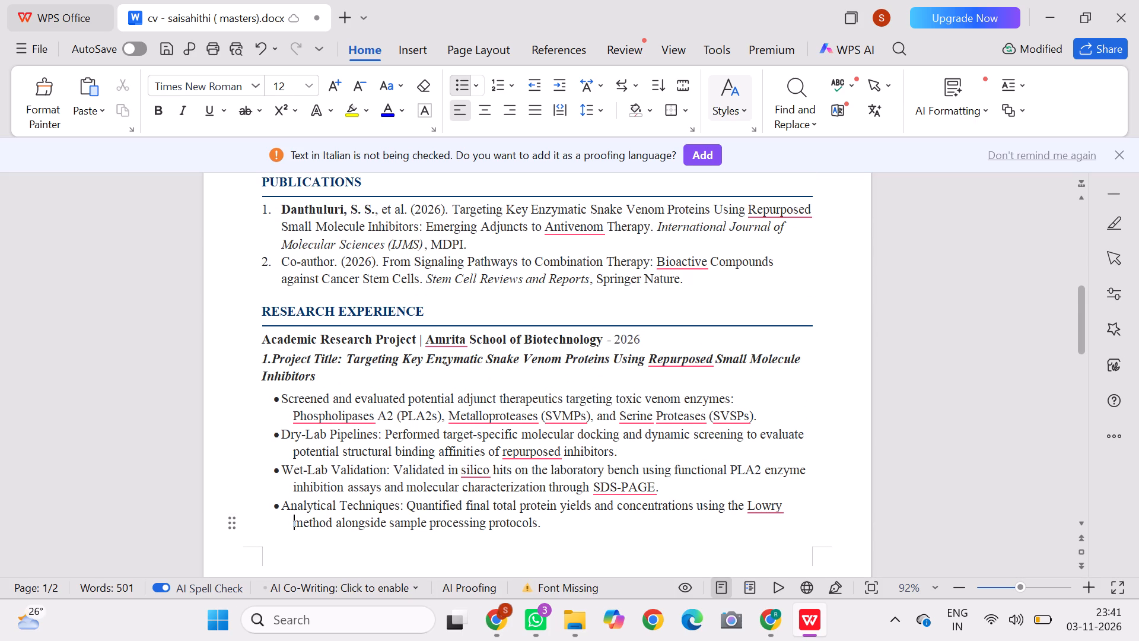
scroll(324, 338, down, 2)
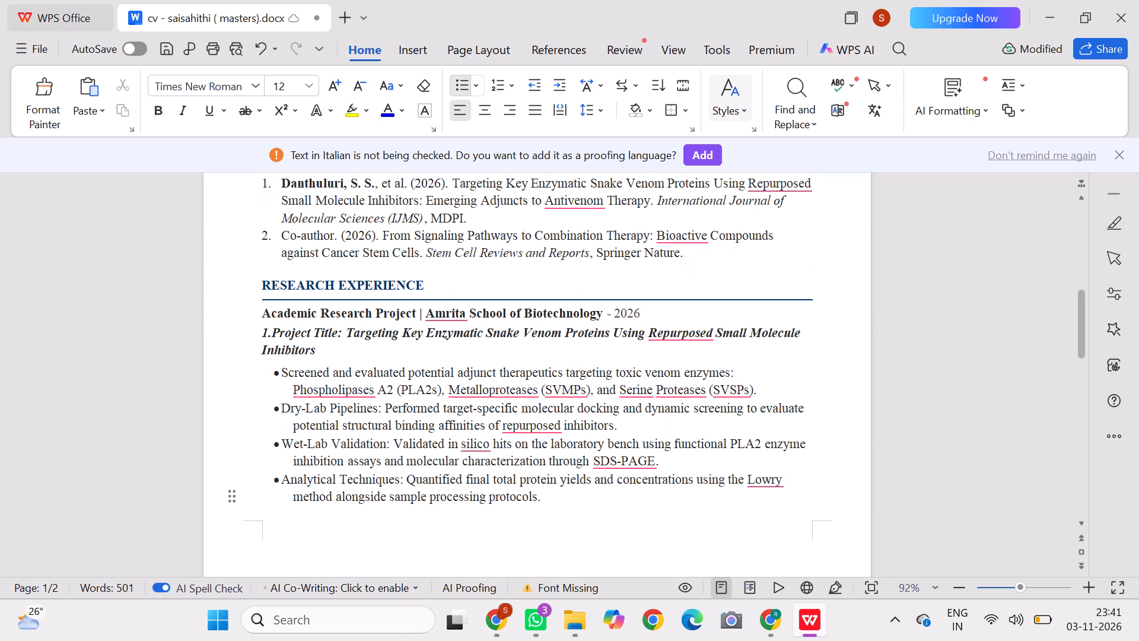
scroll(324, 338, down, 2)
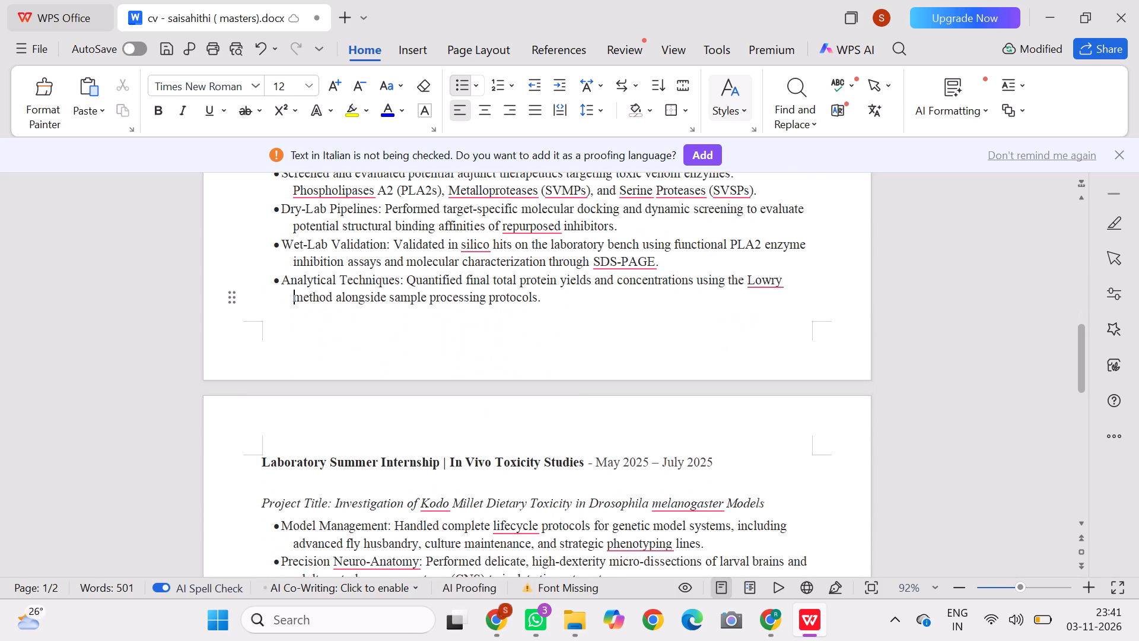
scroll(322, 335, down, 1)
click(262, 489)
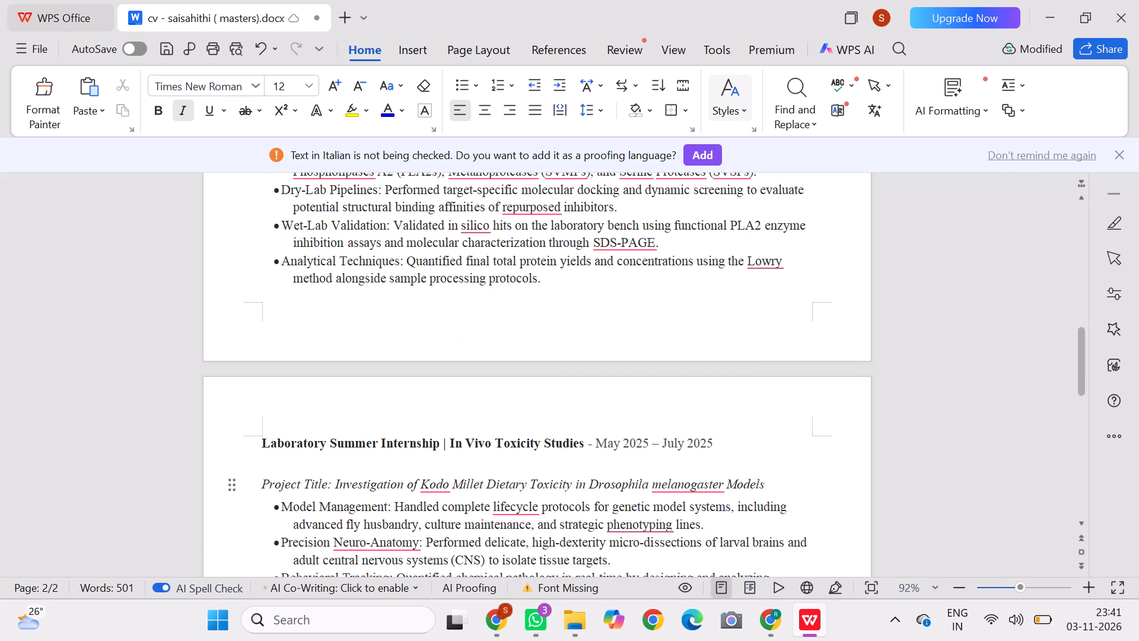
key(BackSpace)
Set the whole Kodo Millet project title, including its first letter, in bold Times New Roman.
drag(271, 465, 304, 459)
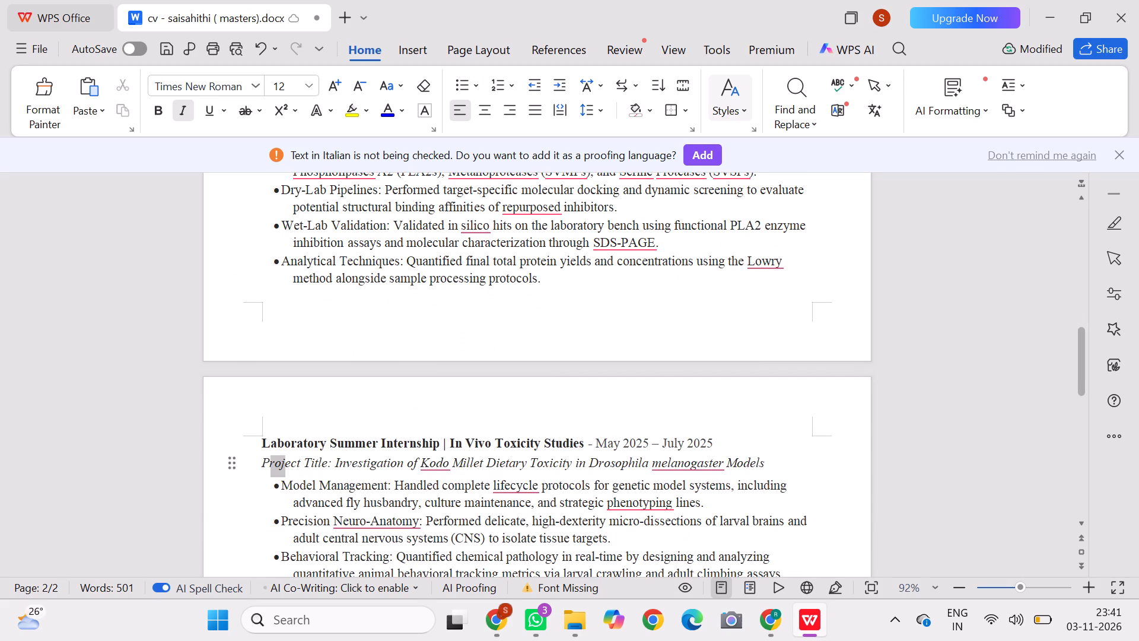
drag(304, 459, 762, 458)
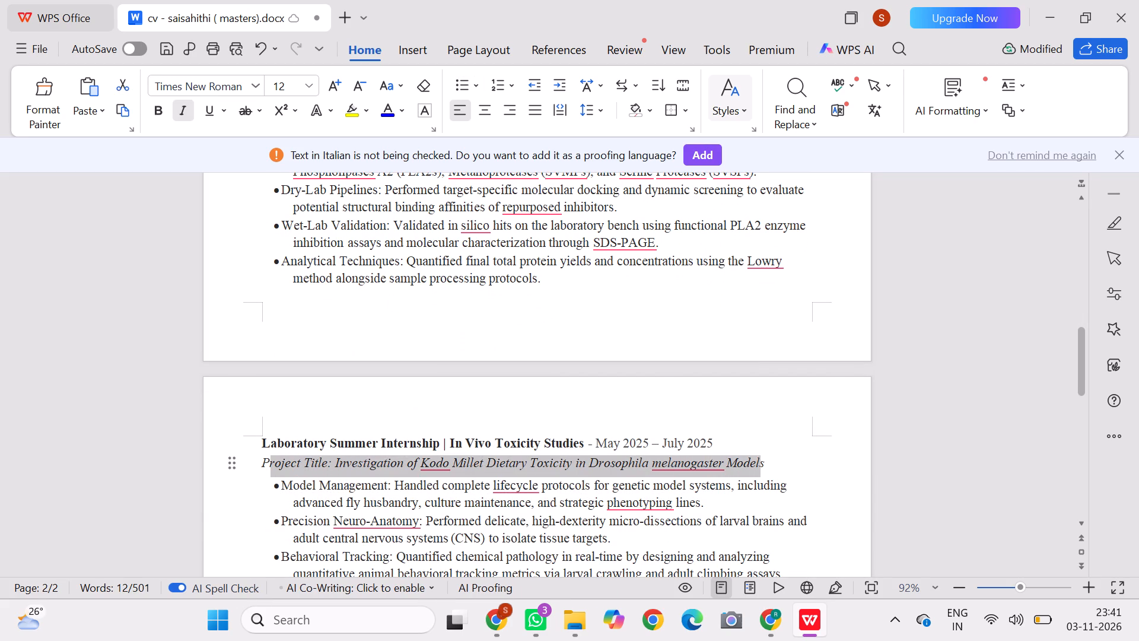
drag(762, 458, 764, 458)
click(251, 91)
click(254, 258)
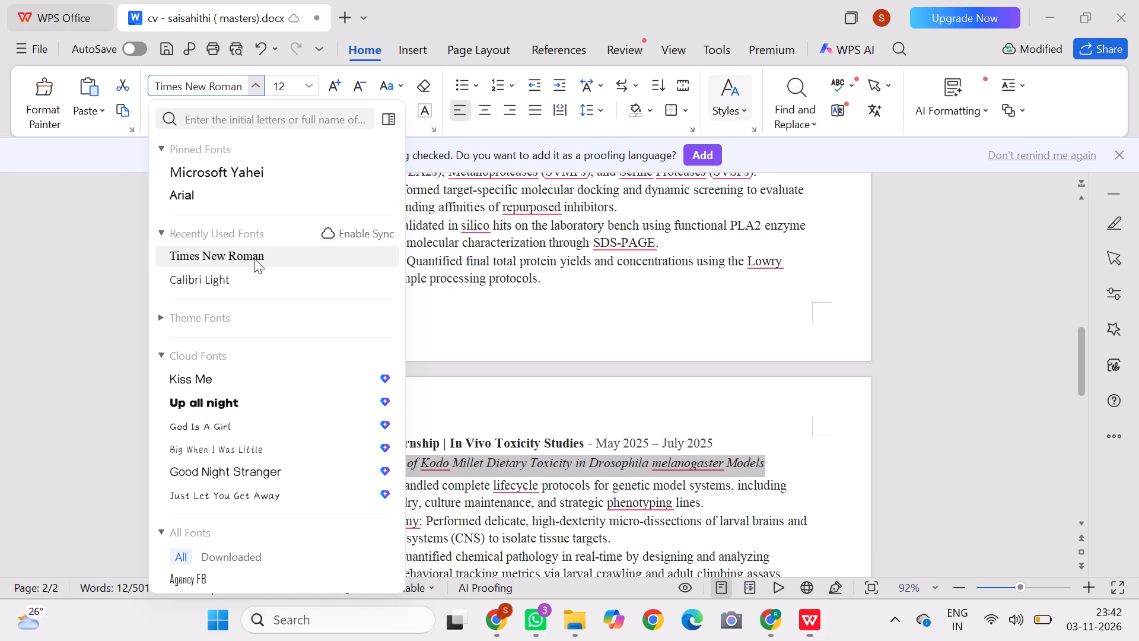
click(155, 113)
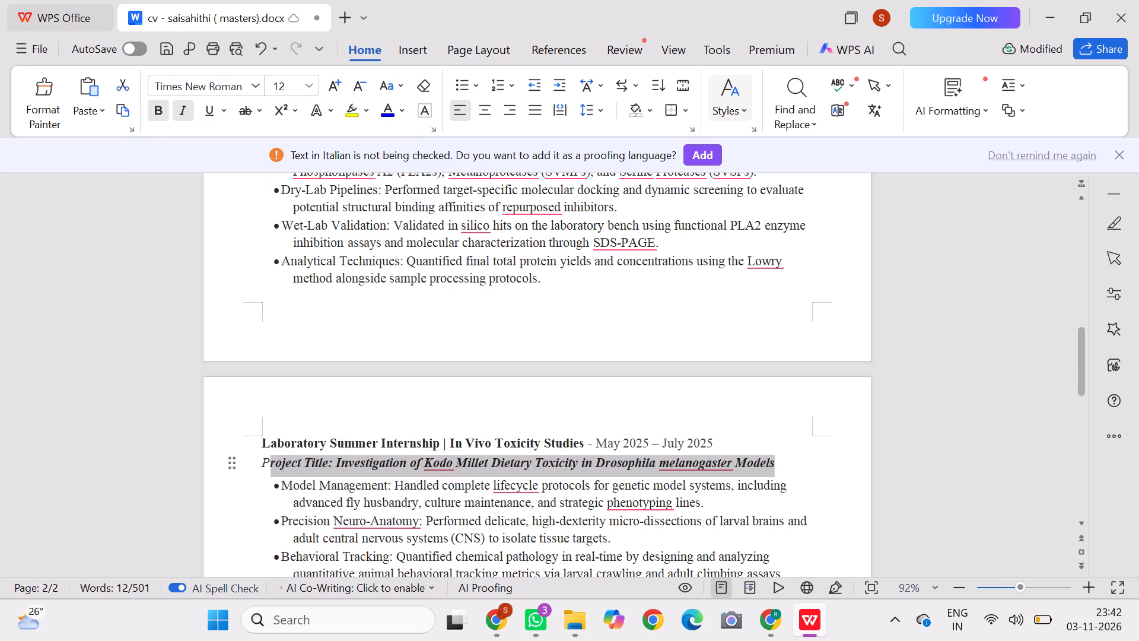
click(219, 389)
click(258, 469)
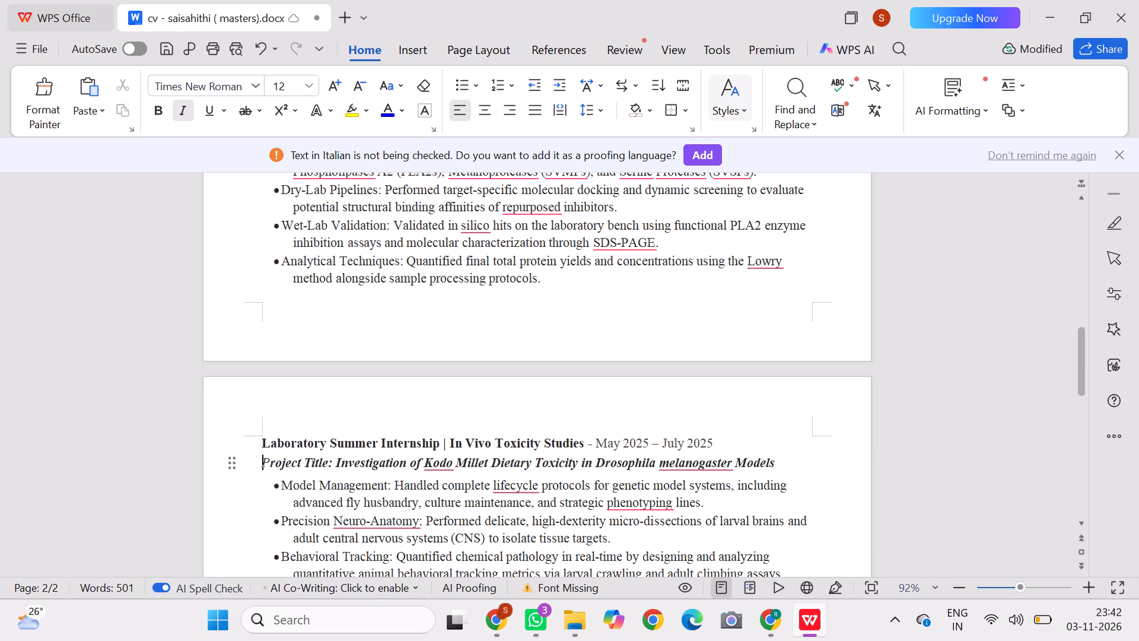
drag(258, 469, 300, 468)
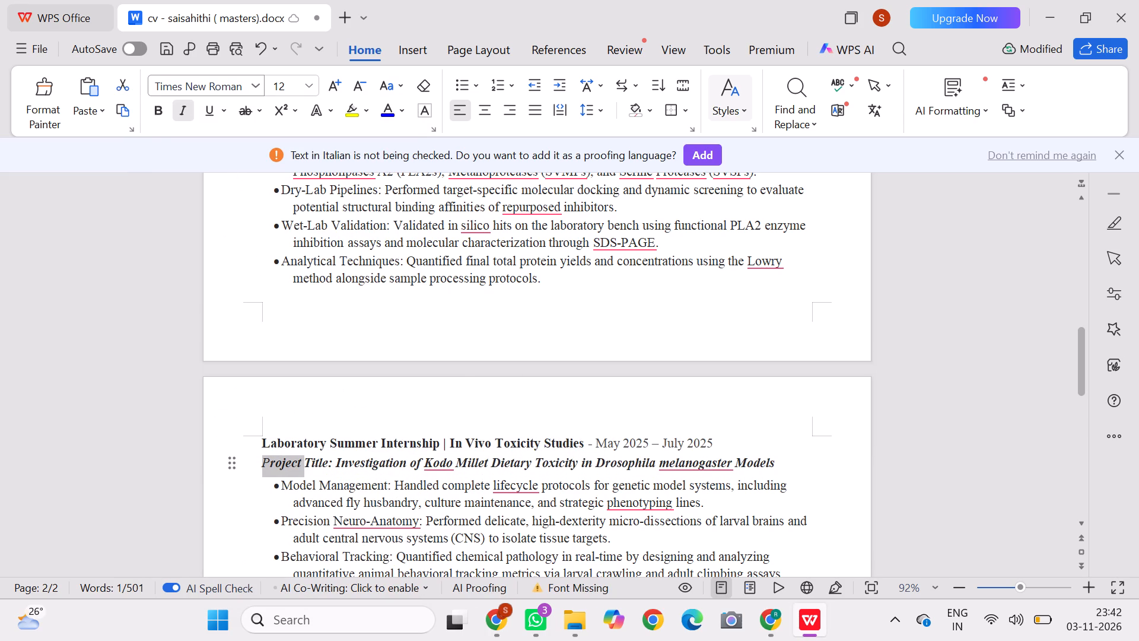
click(160, 106)
click(160, 106)
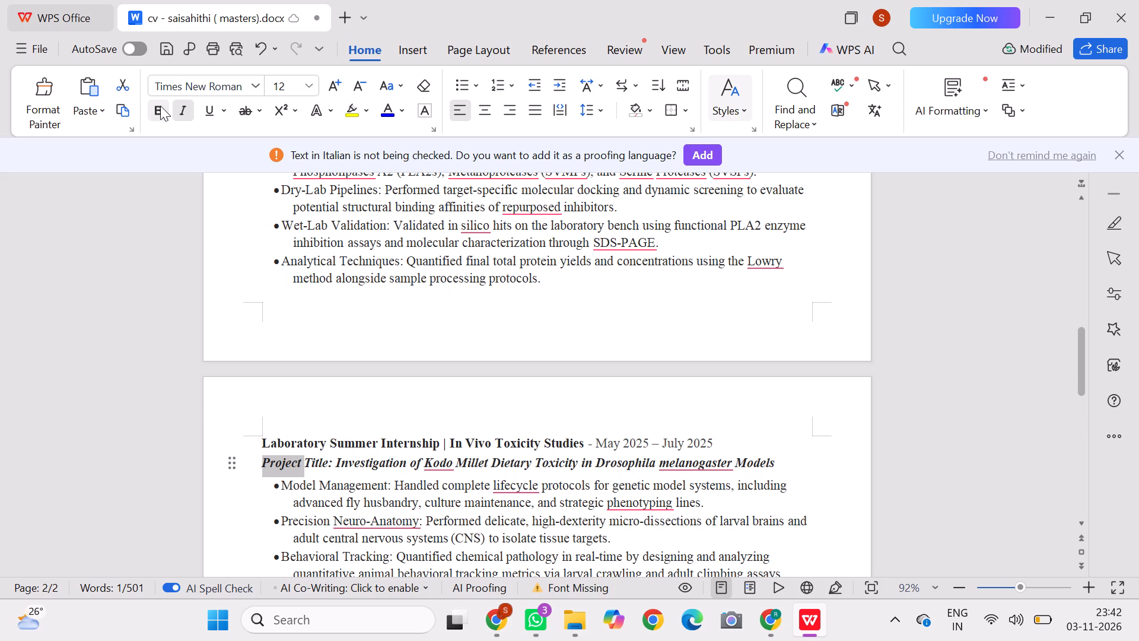
click(160, 106)
click(235, 432)
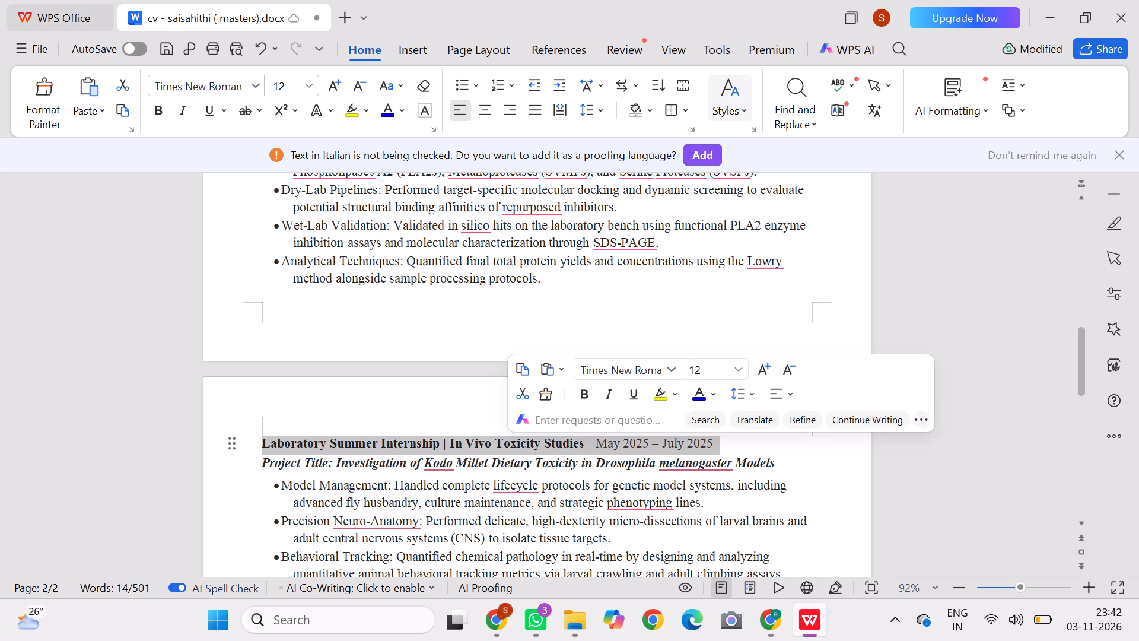
click(235, 485)
Delete "and basic Python execution" from the Computational Tools & Databases bullet, keep Scientific Design & Layout as its own bullet, and finish with a period after "UniProt)".
scroll(296, 506, down, 1)
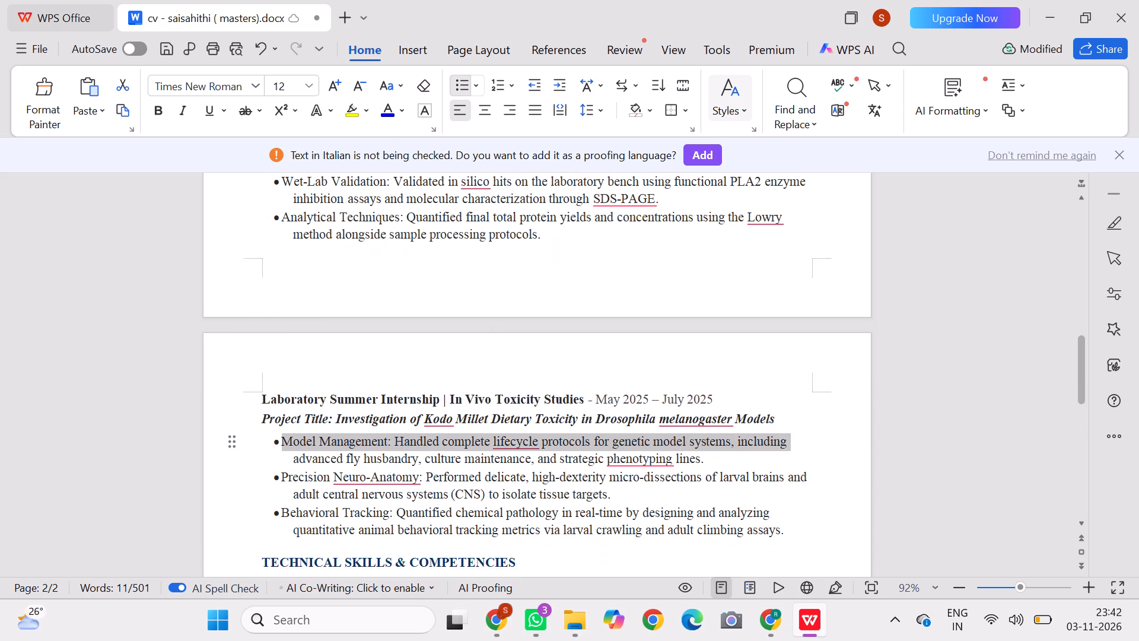
scroll(296, 506, down, 2)
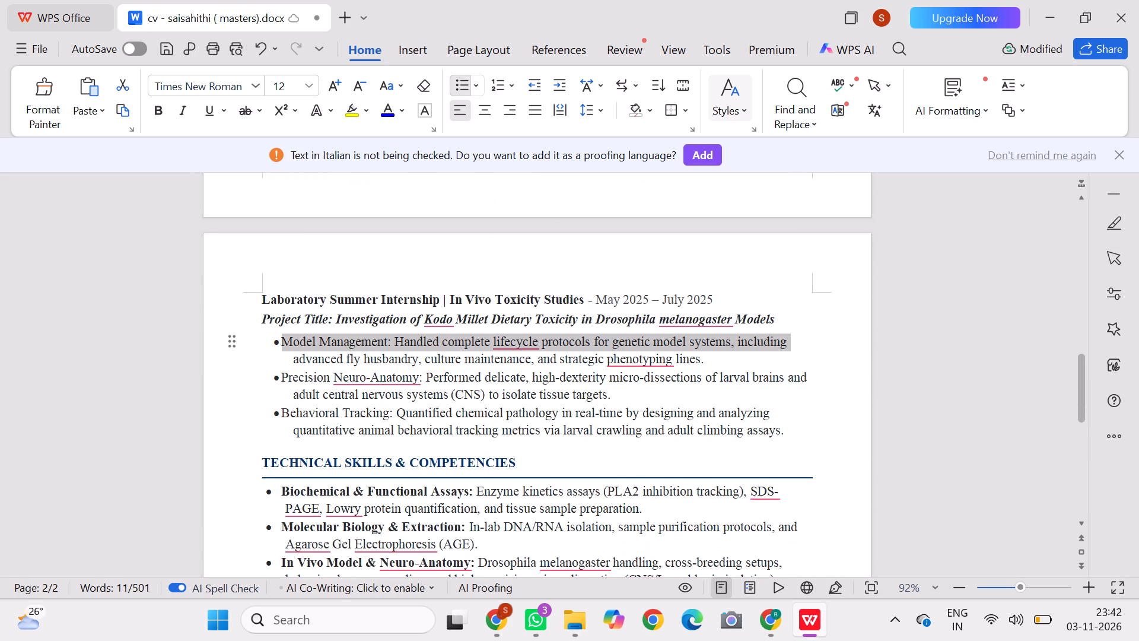
scroll(296, 506, down, 1)
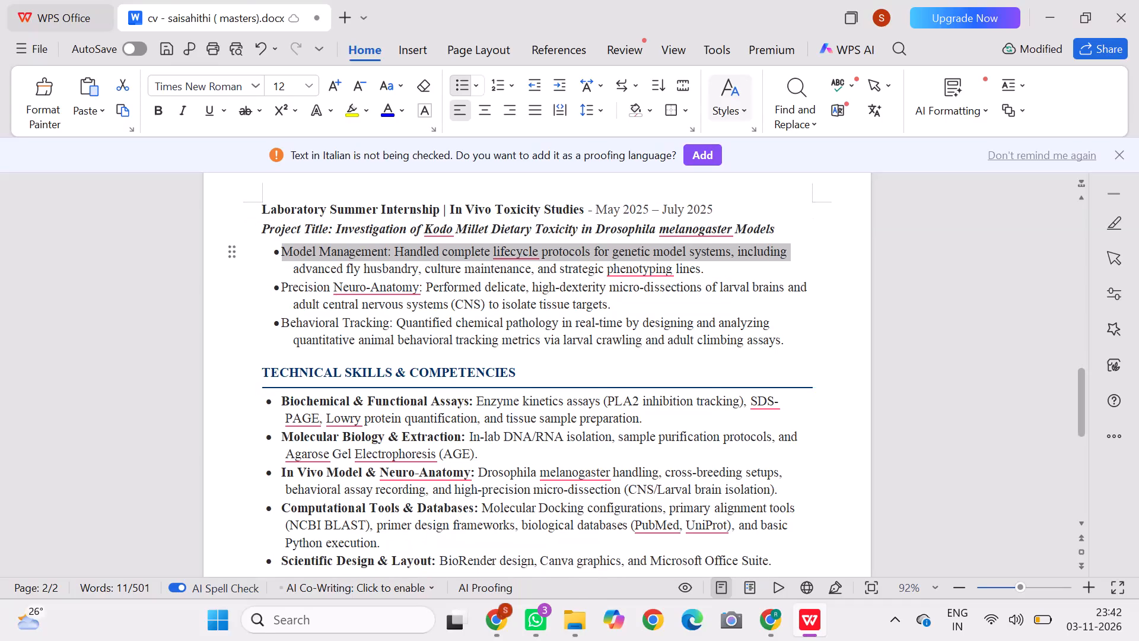
scroll(296, 506, down, 3)
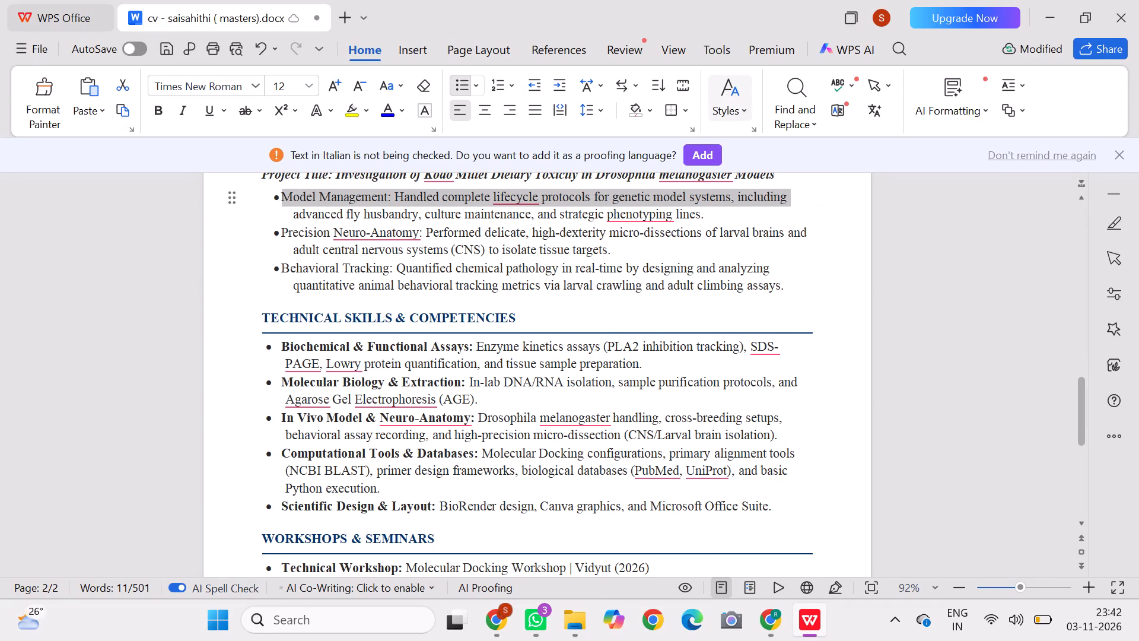
scroll(296, 506, down, 2)
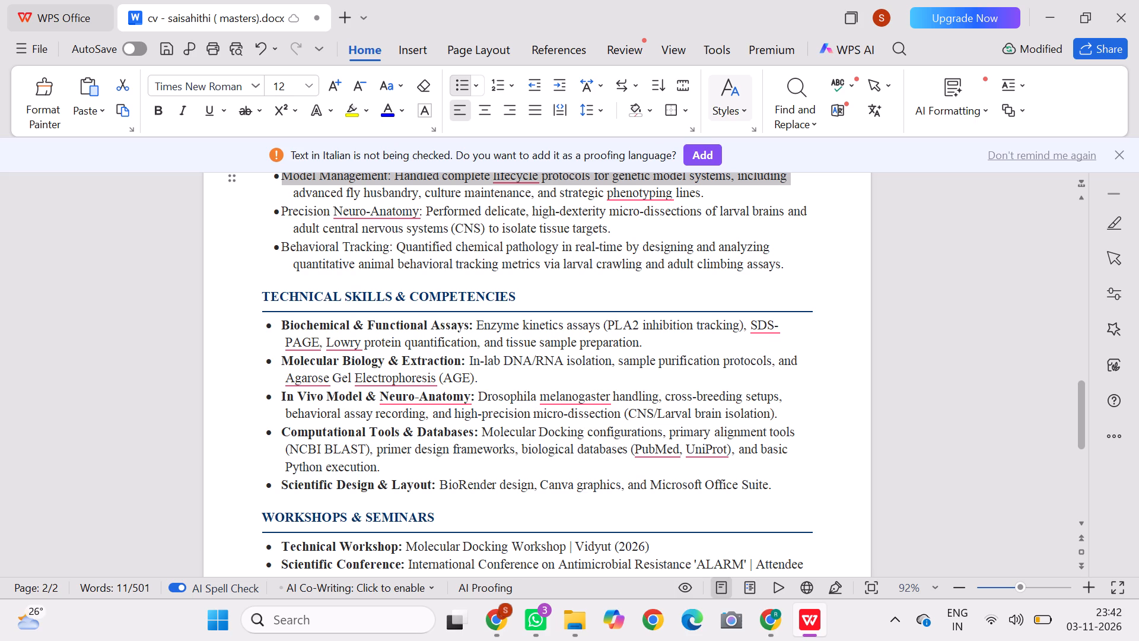
drag(739, 451, 754, 465)
key(BackSpace)
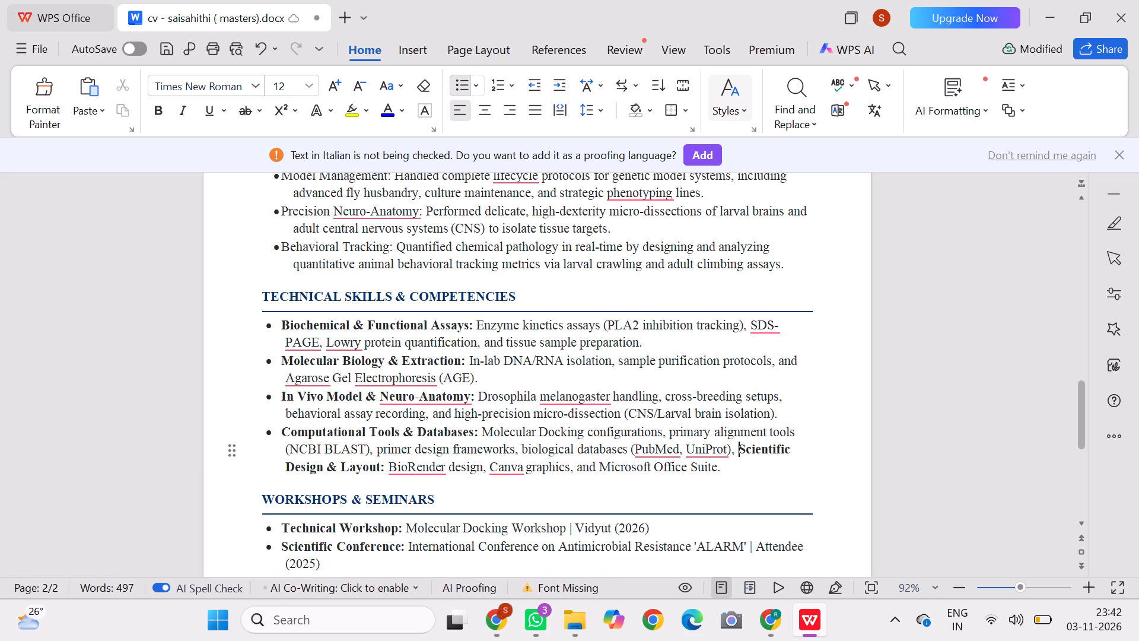
key(Return)
click(739, 441)
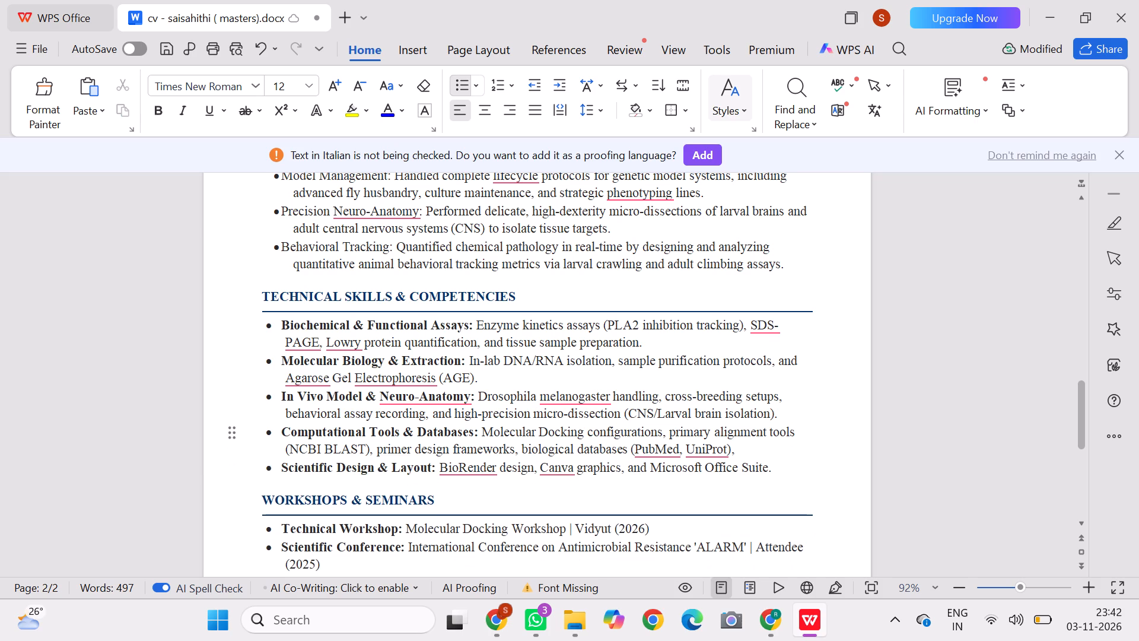
click(743, 456)
key(BackSpace)
key(BackSpace)
key(period)
Insert "and" before "biological databases" in the Computational Tools & Databases bullet.
click(520, 448)
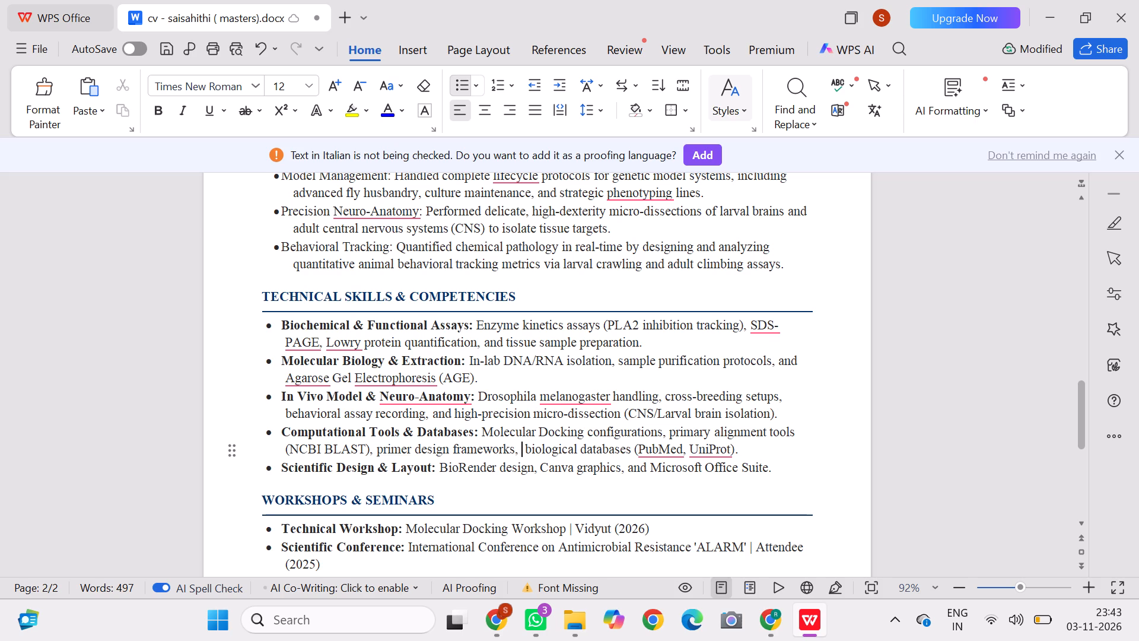
text(and)
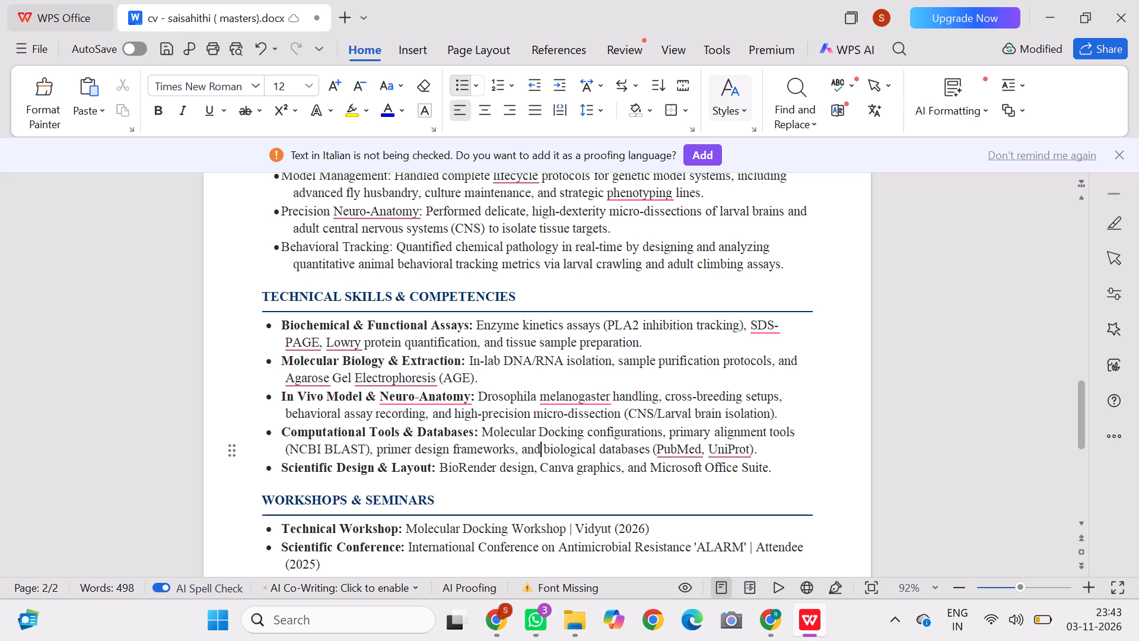
Delete the word "Suite" after "Microsoft Office" in the Scientific Design & Layout bullet.
scroll(630, 456, down, 2)
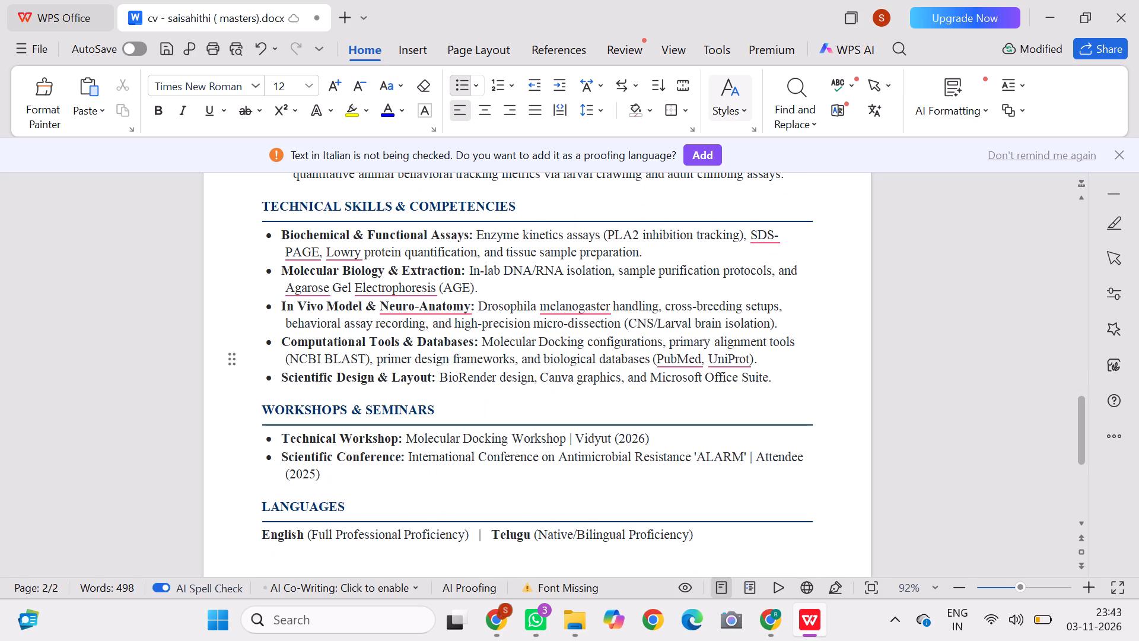
scroll(485, 427, down, 1)
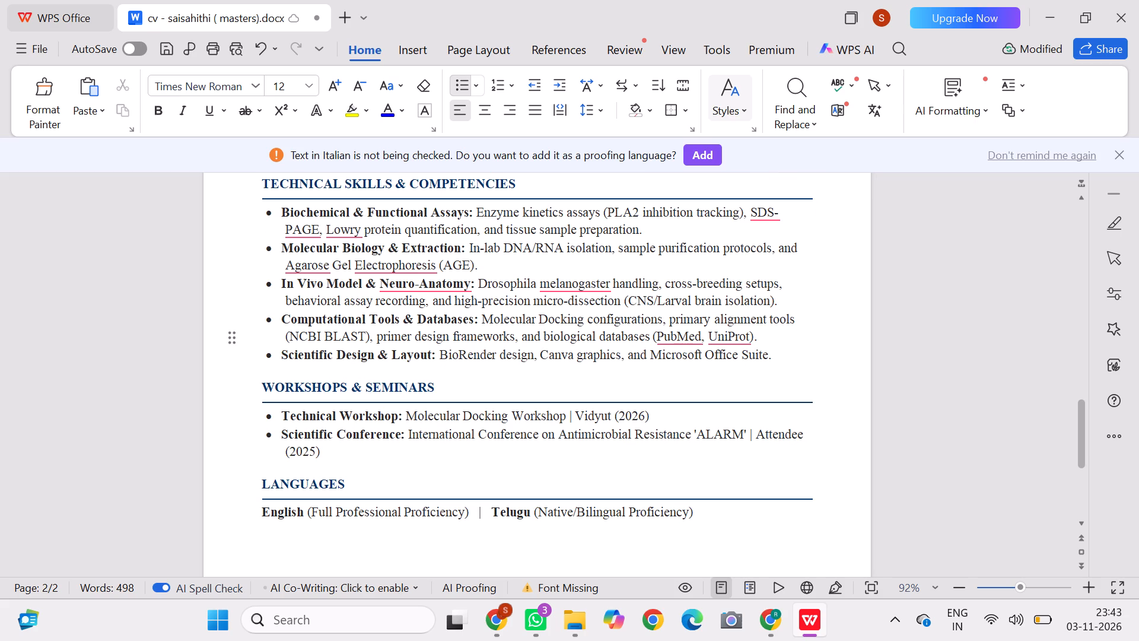
click(763, 351)
key(Right)
key(BackSpace)
key(BackSpace)
key(BackSpace)
key(BackSpace)
key(BackSpace)
key(BackSpace)
scroll(640, 391, down, 1)
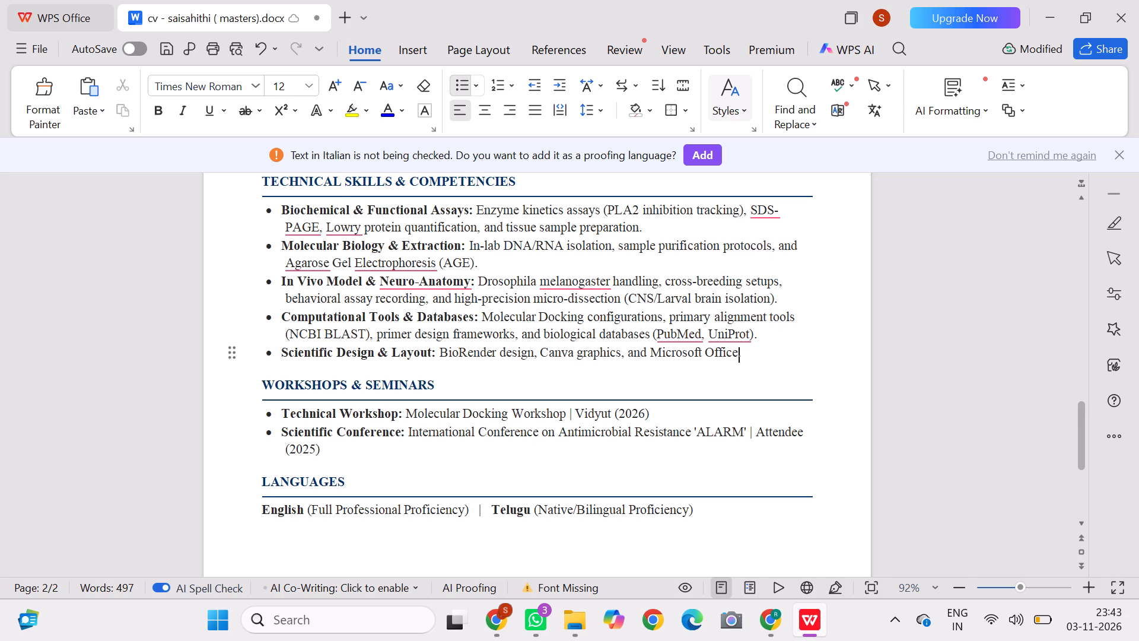
Review the edited CV from the technical skills, workshops and languages sections back through education, publications and the first research project.
scroll(640, 391, down, 2)
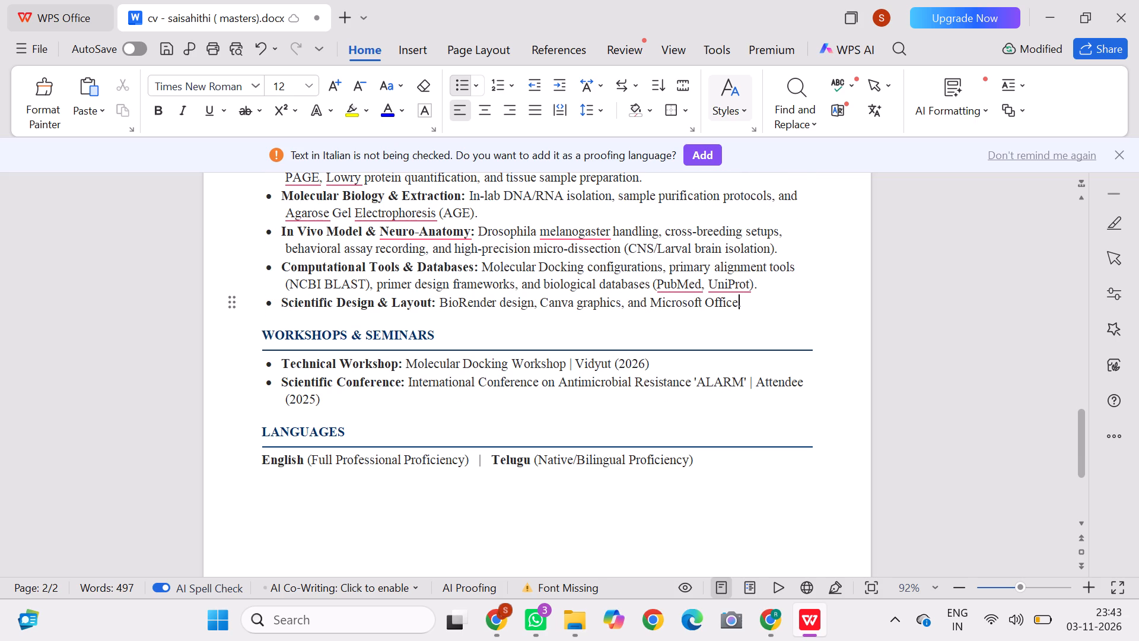
scroll(640, 391, down, 1)
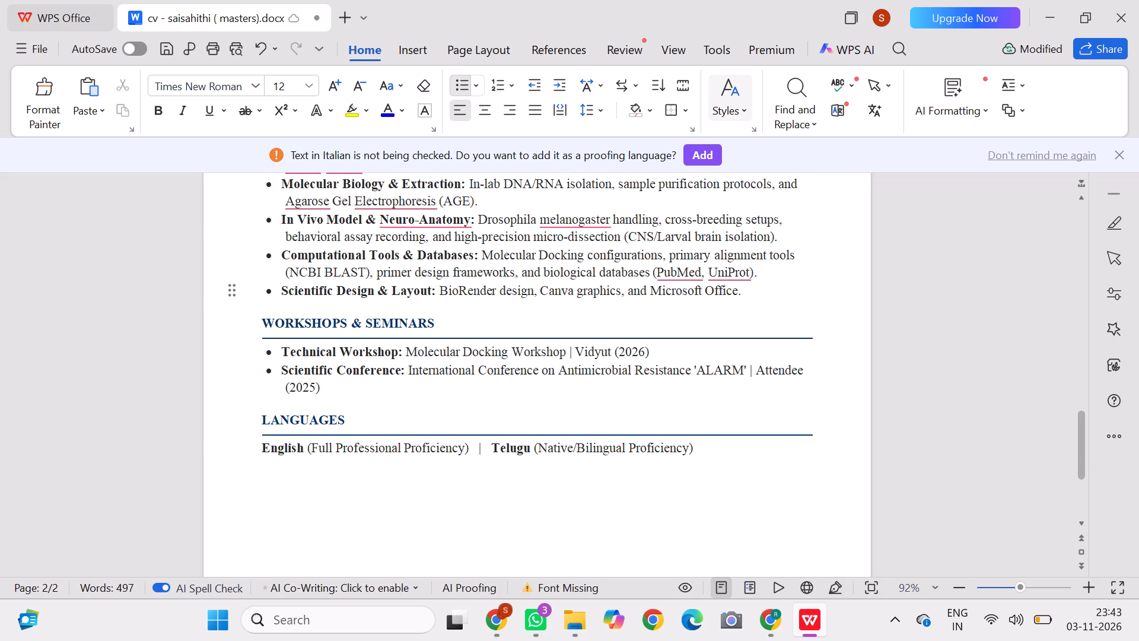
scroll(640, 391, down, 2)
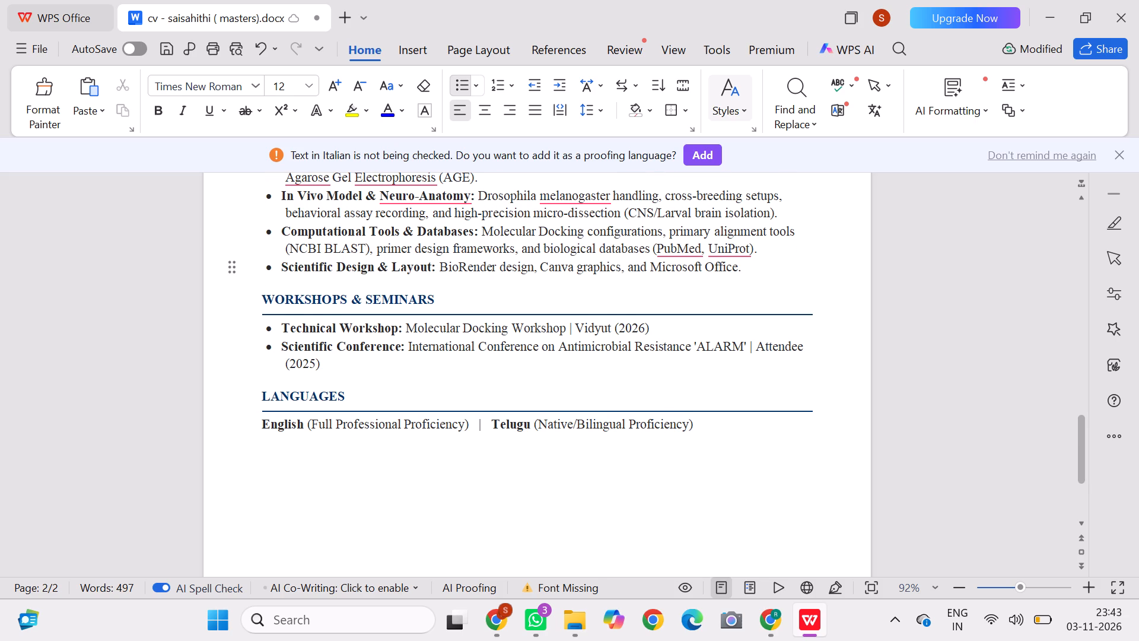
scroll(640, 391, down, 2)
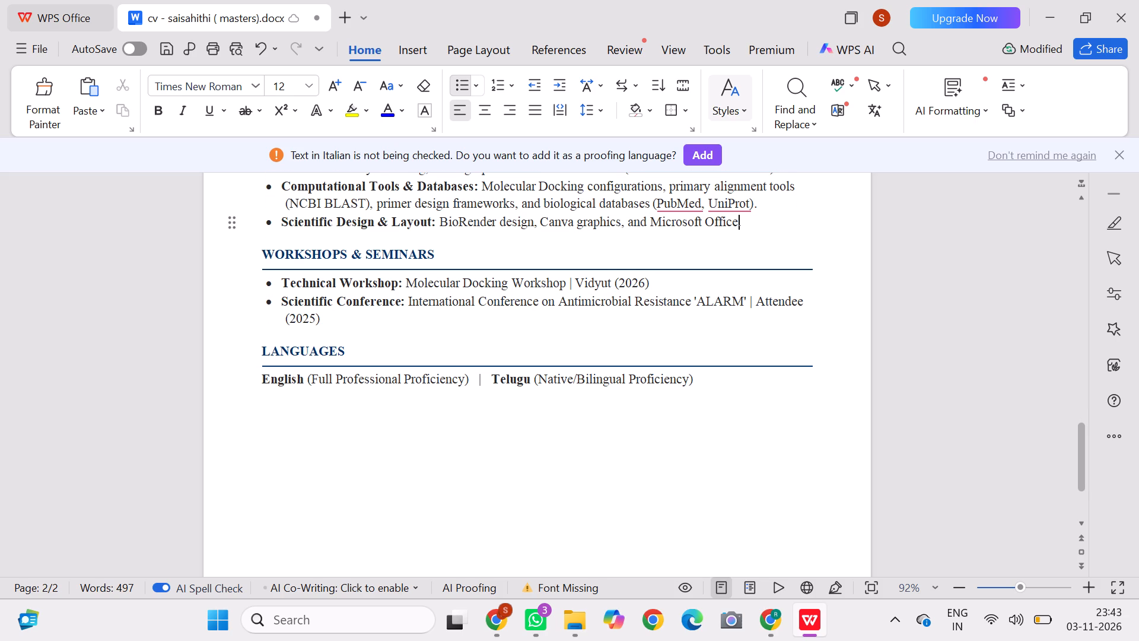
scroll(640, 391, up, 4)
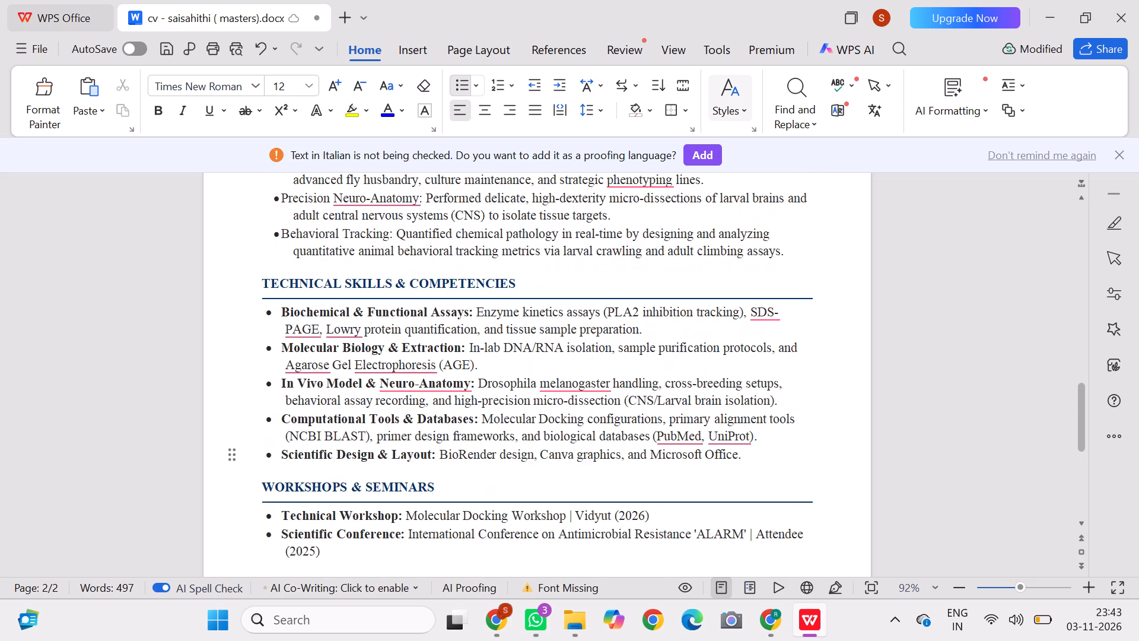
scroll(640, 391, up, 2)
scroll(640, 391, down, 1)
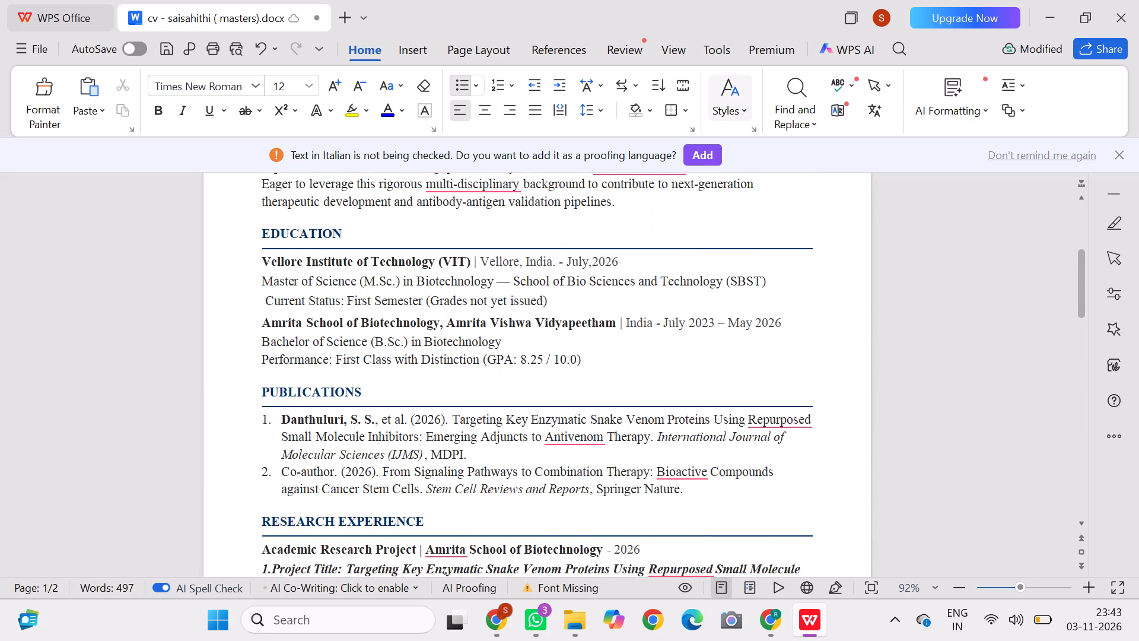
scroll(640, 391, down, 2)
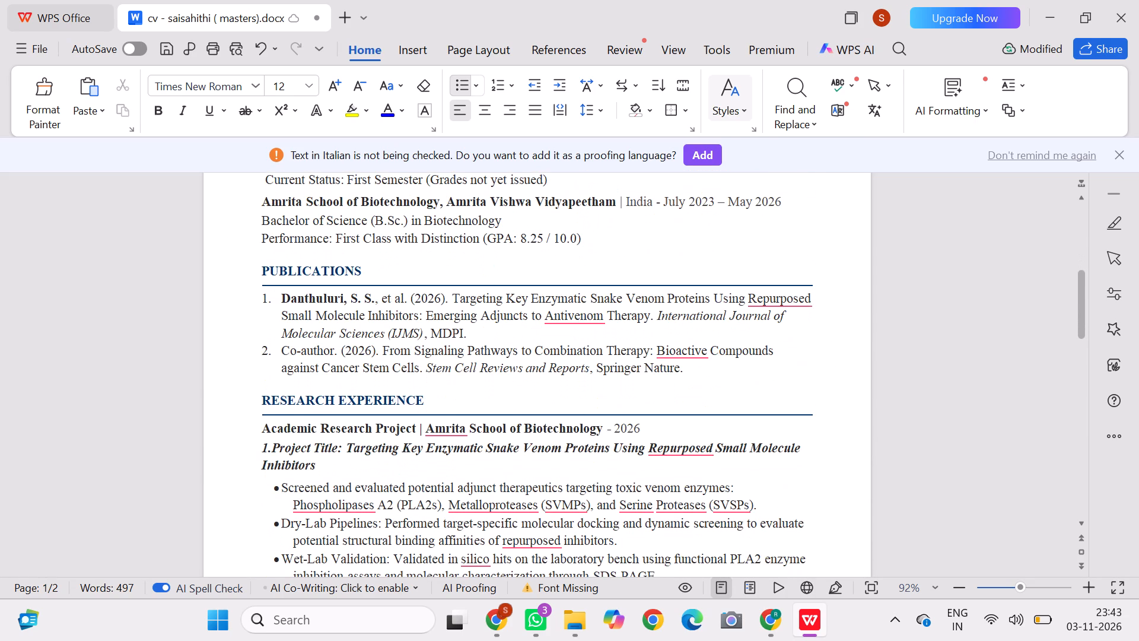
scroll(640, 391, up, 1)
scroll(640, 391, down, 1)
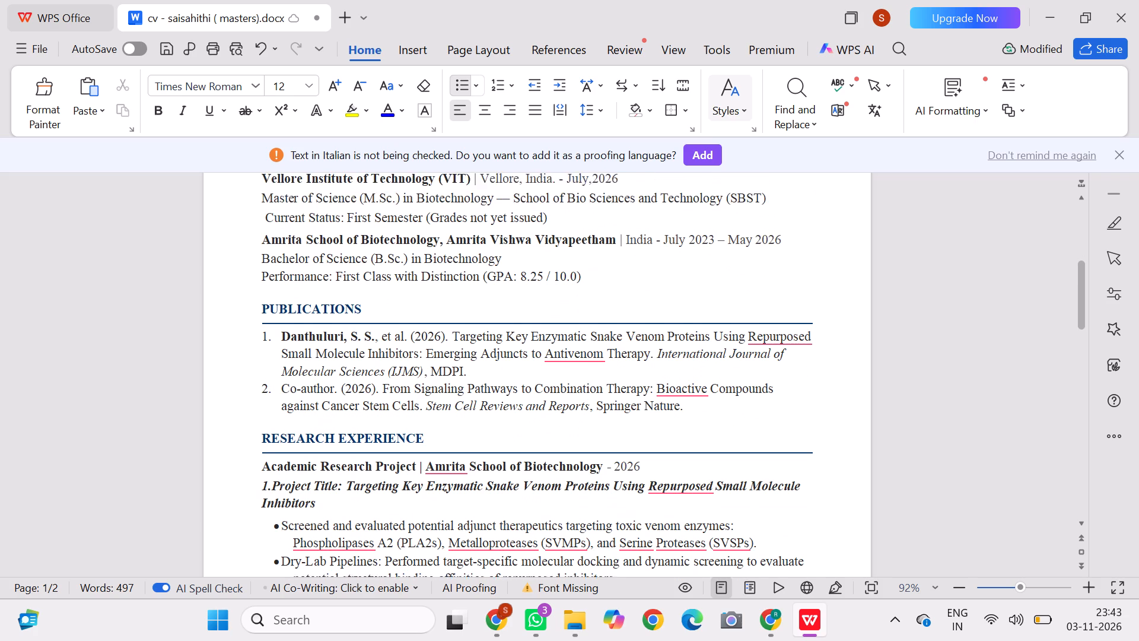
scroll(640, 391, down, 1)
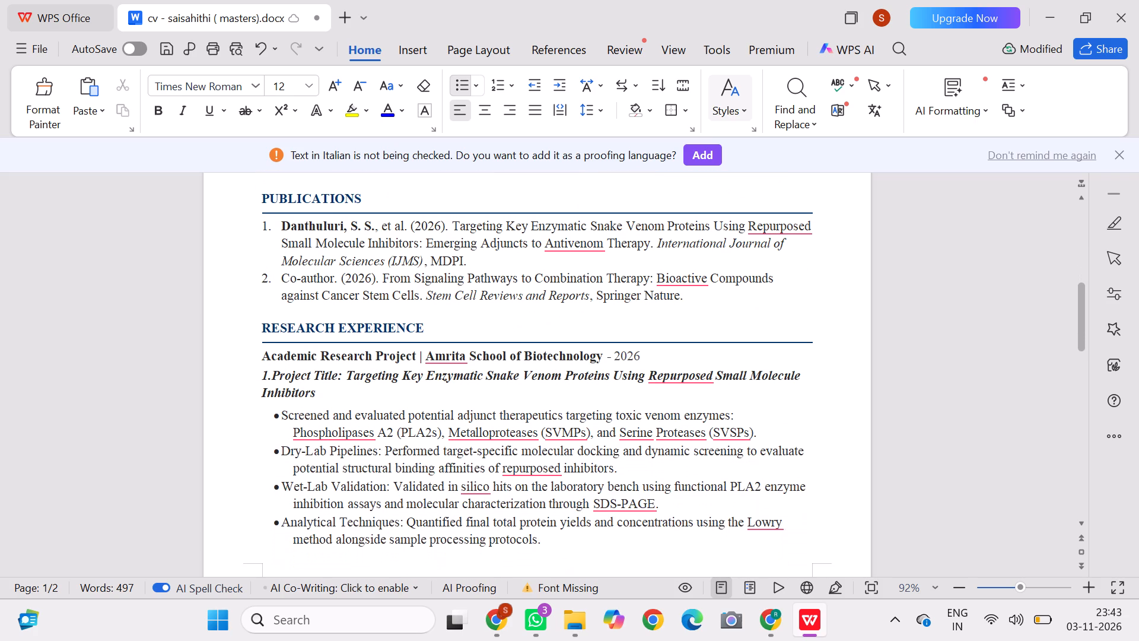
scroll(640, 391, down, 1)
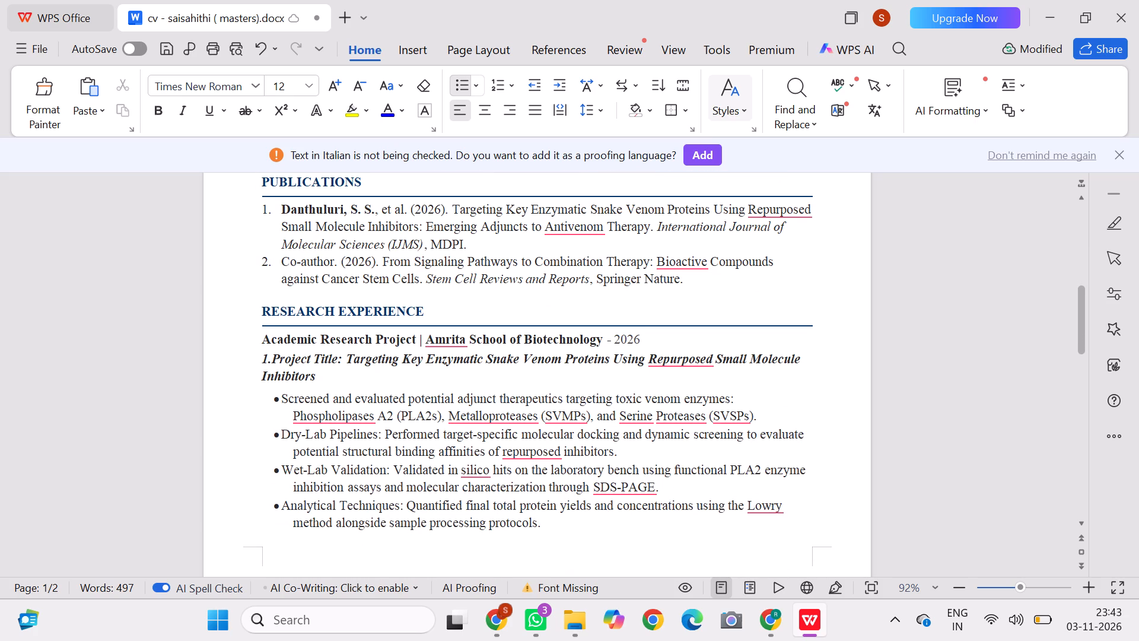
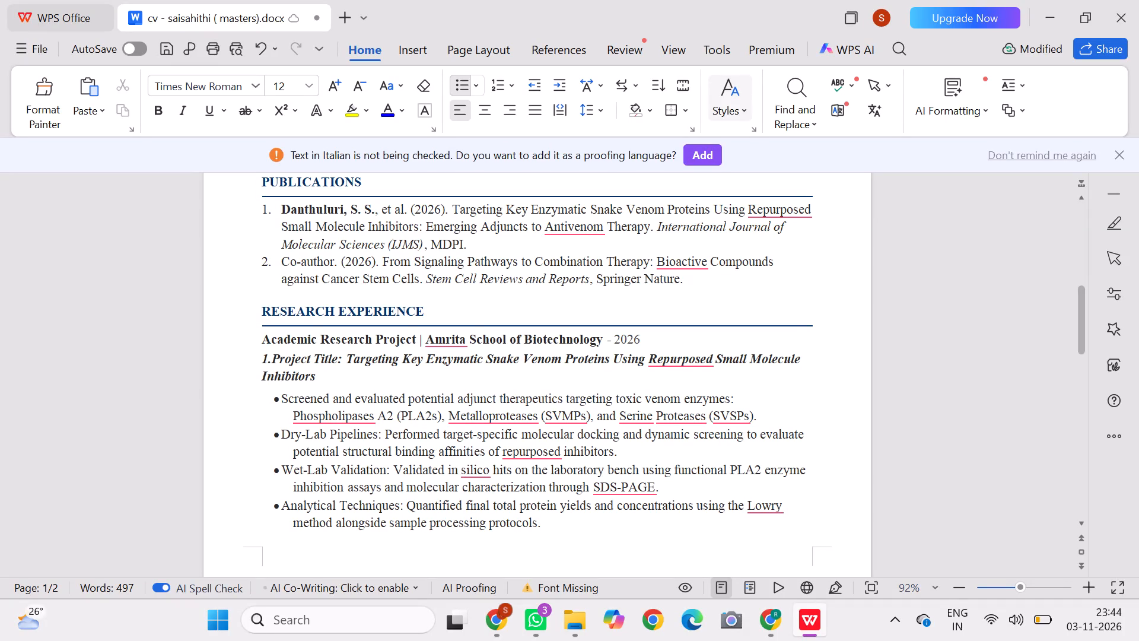
Delete the list of venom enzyme classes from the first project's opening bullet, ending it with a period after "toxic venom enzymes".
drag(289, 414, 662, 424)
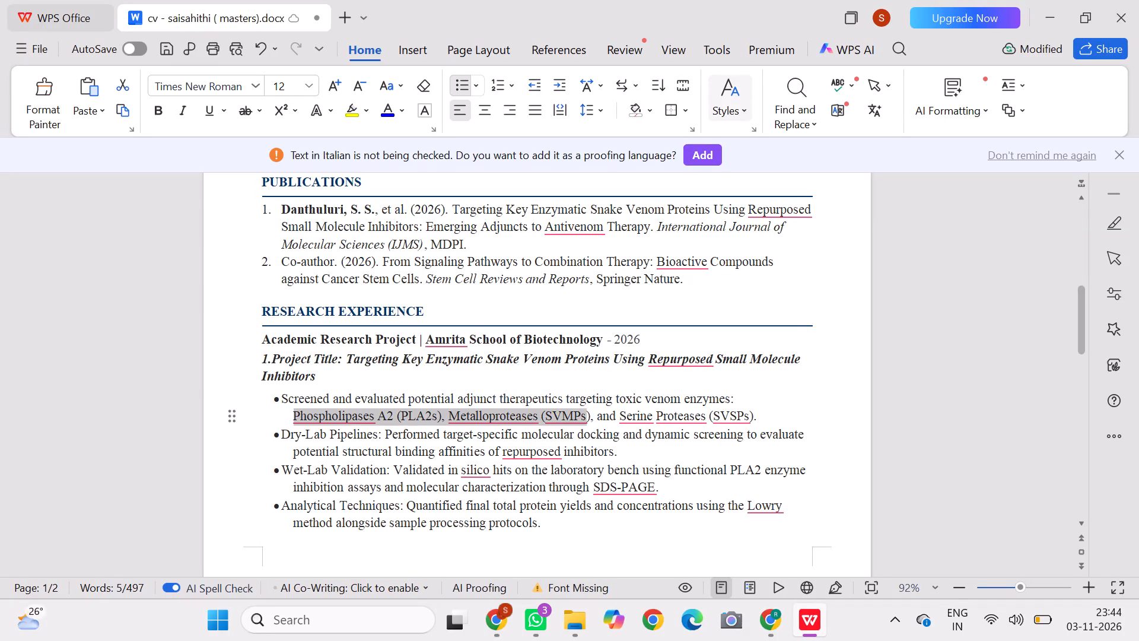
drag(662, 424, 757, 408)
key(BackSpace)
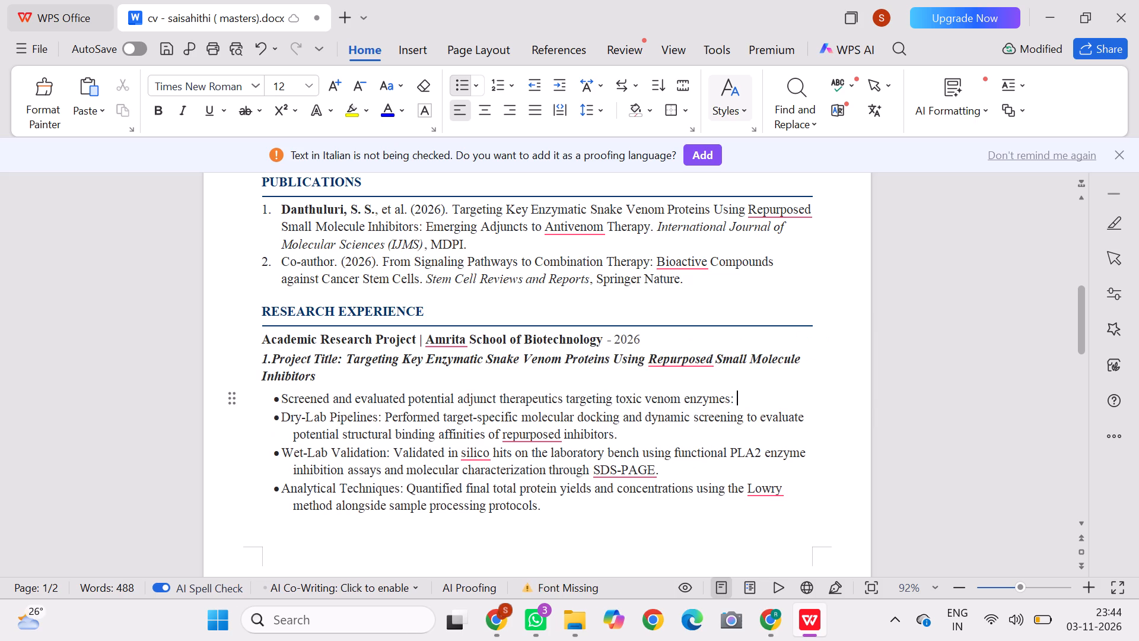
key(BackSpace)
key(BackSpace)
key(period)
Review the whole CV from the header and professional summary through to the technical skills, workshops and languages sections.
scroll(662, 436, up, 2)
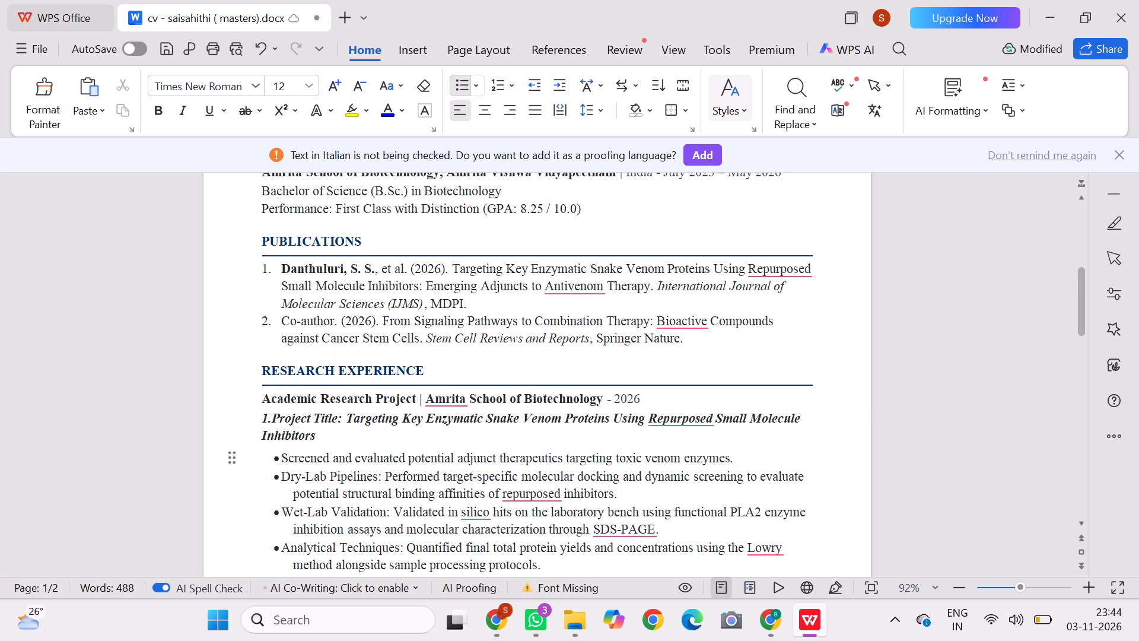
scroll(662, 436, up, 4)
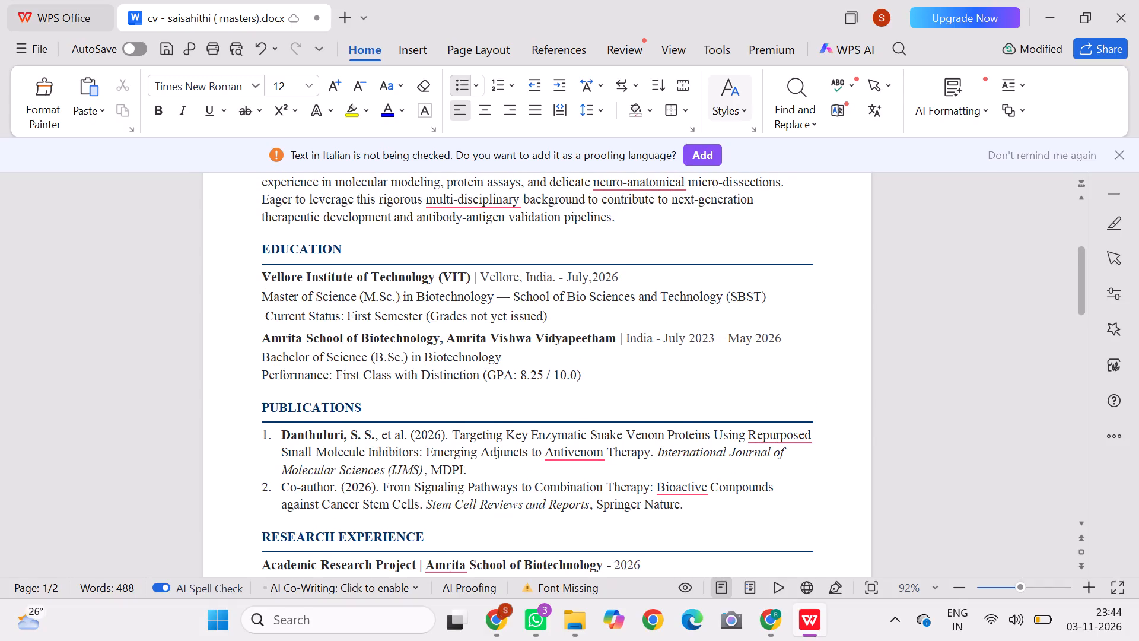
scroll(662, 436, up, 3)
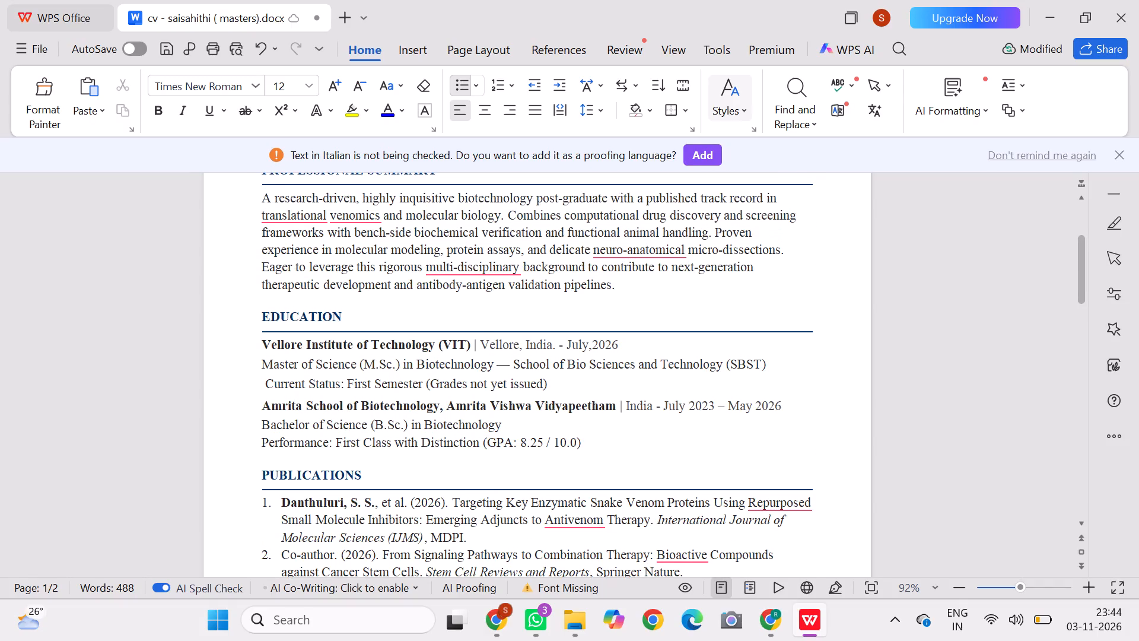
scroll(662, 436, up, 1)
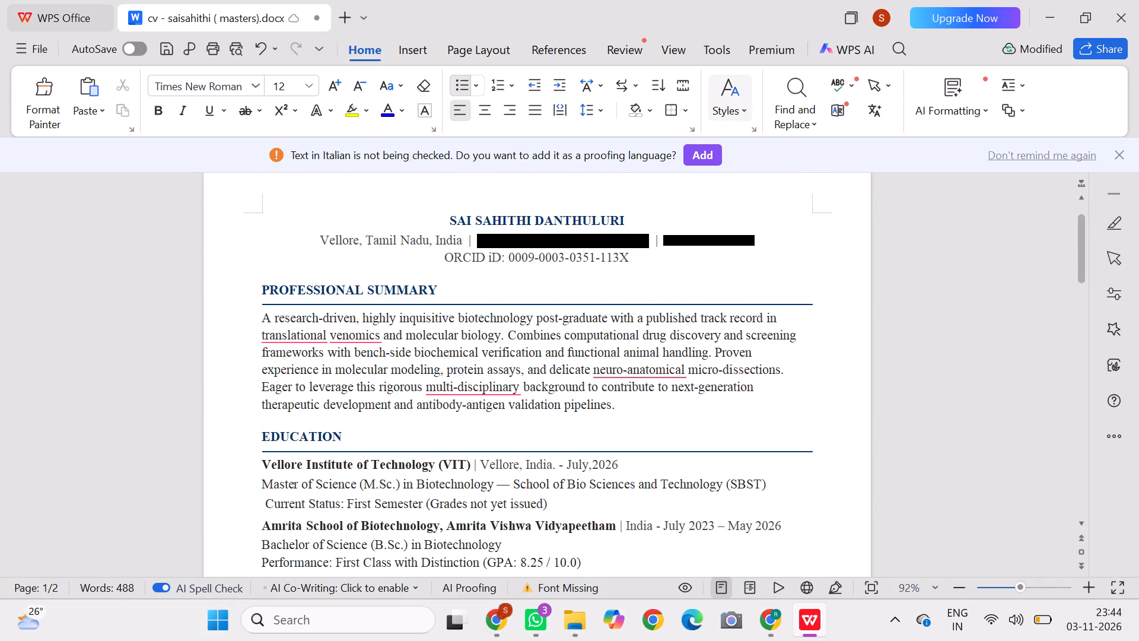
scroll(662, 436, down, 2)
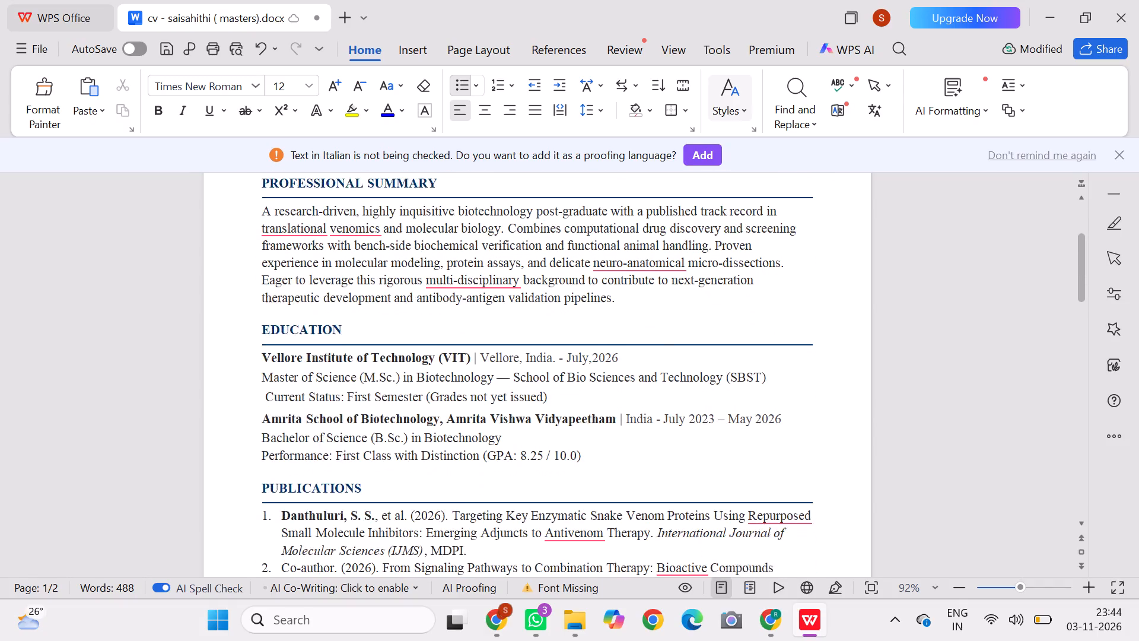
scroll(662, 436, up, 2)
scroll(662, 436, down, 3)
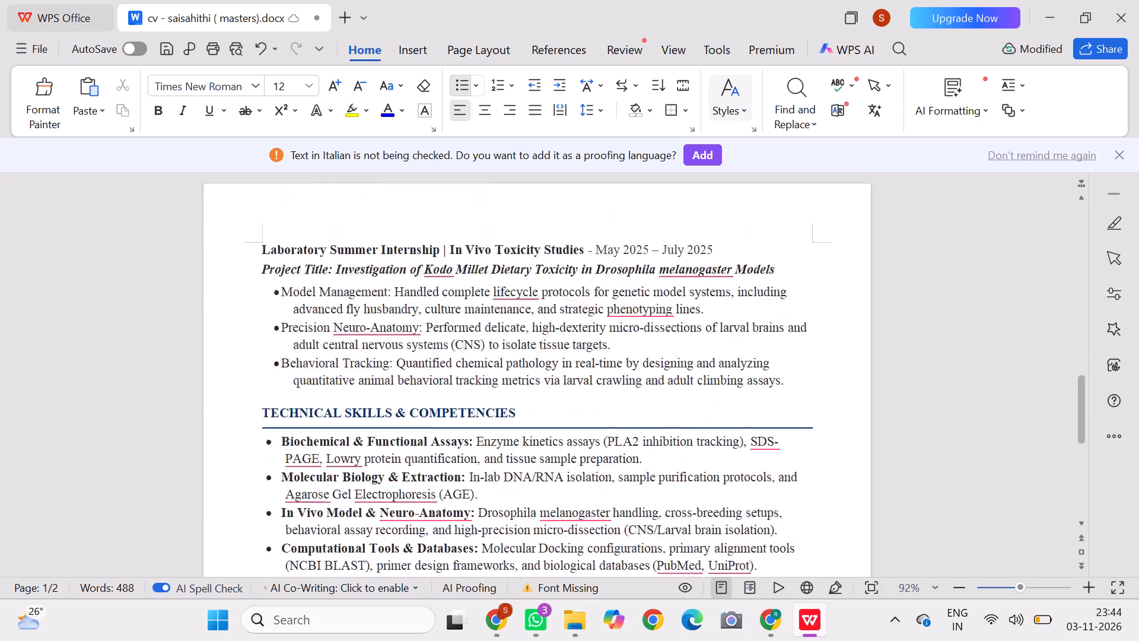
scroll(662, 436, down, 1)
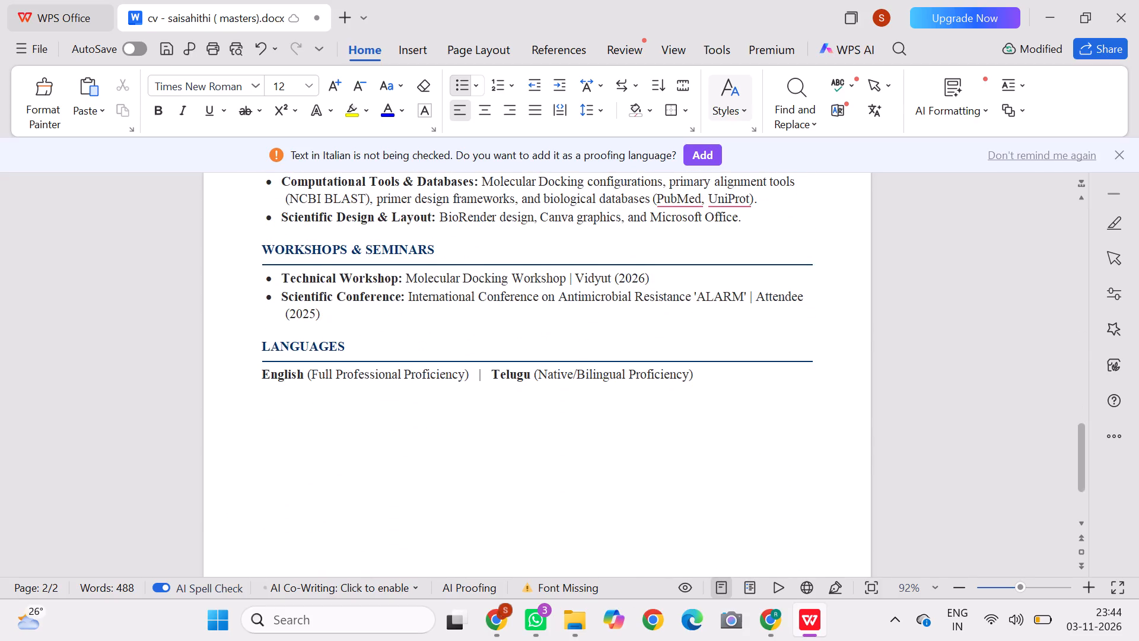
Save the edited CV as a new Word document named "CV for epfl" in Downloads, and close the WPS Office window.
click(23, 40)
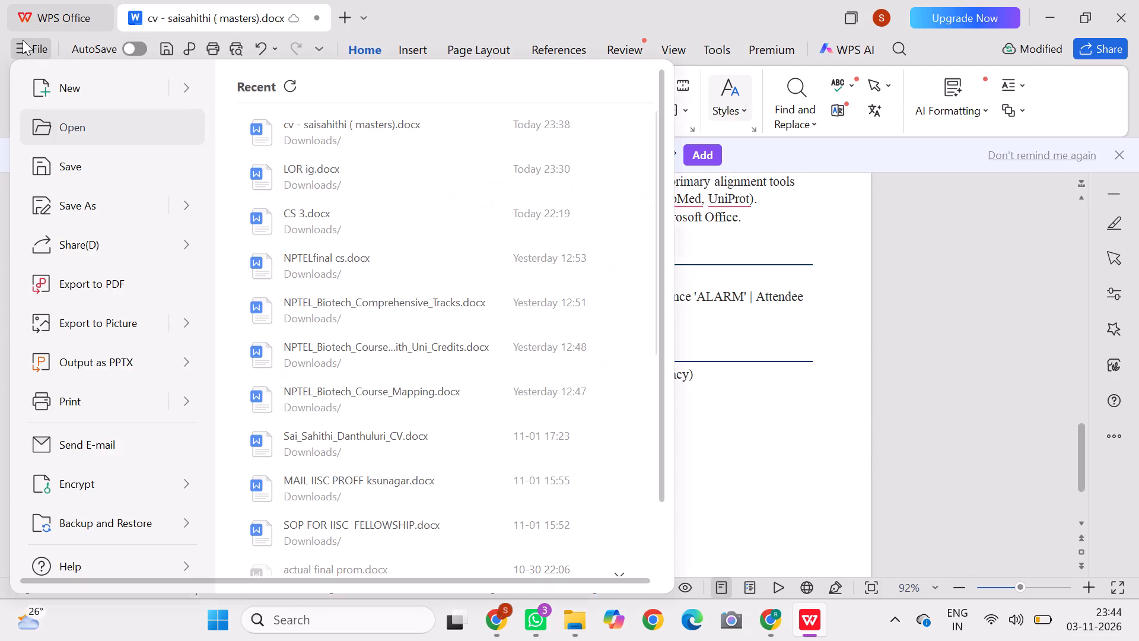
click(83, 201)
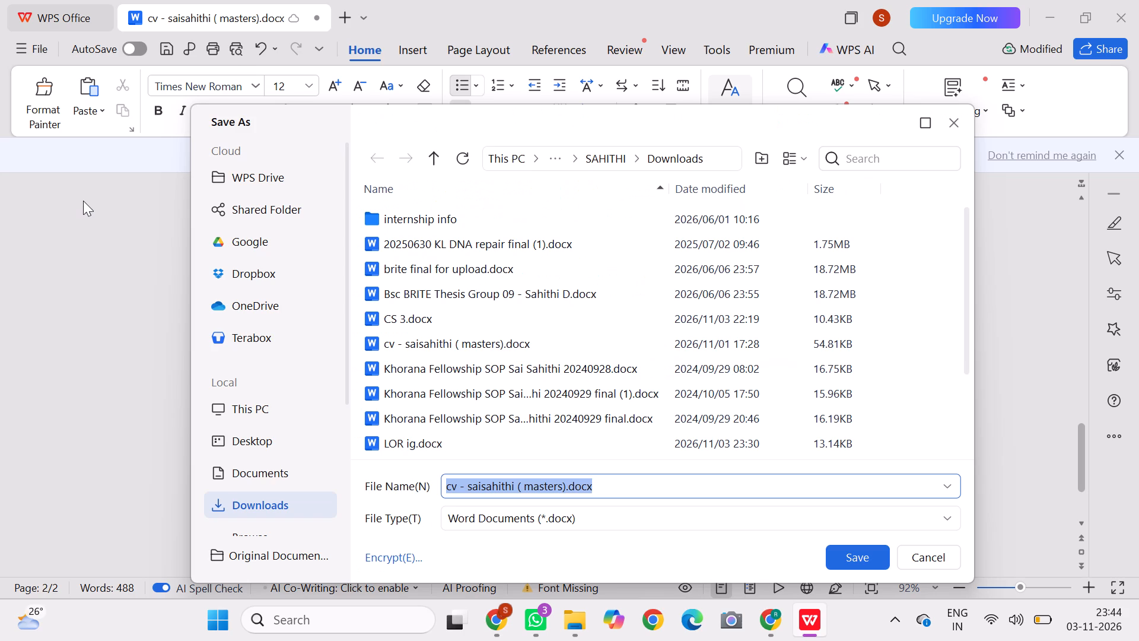
text(CV)
key(space)
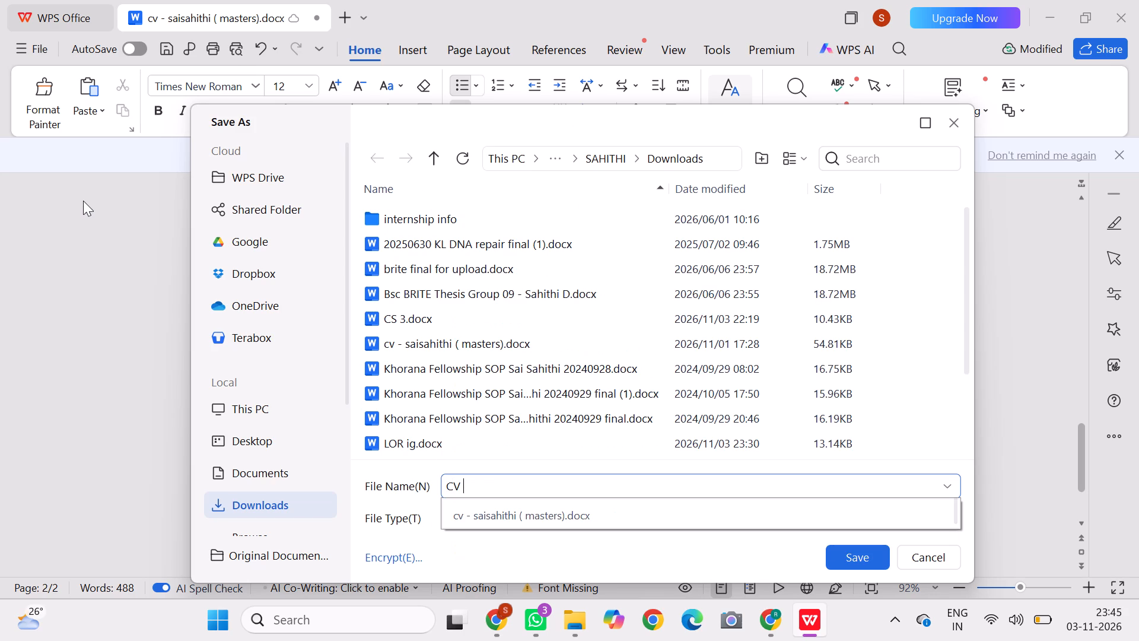
text(for)
key(space)
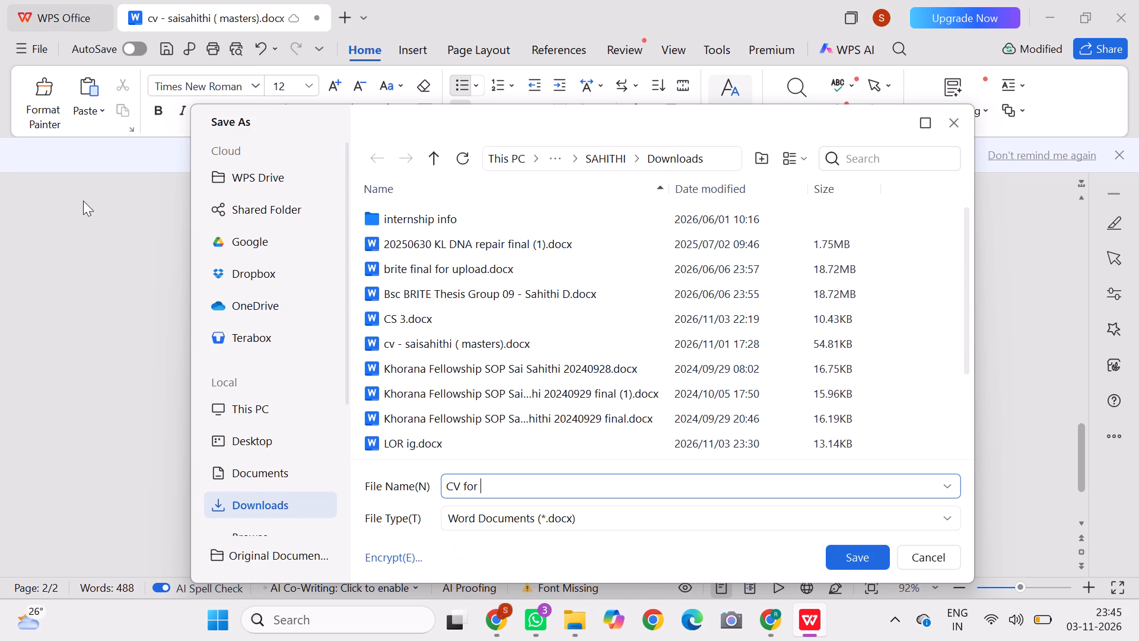
text(epfl)
click(845, 550)
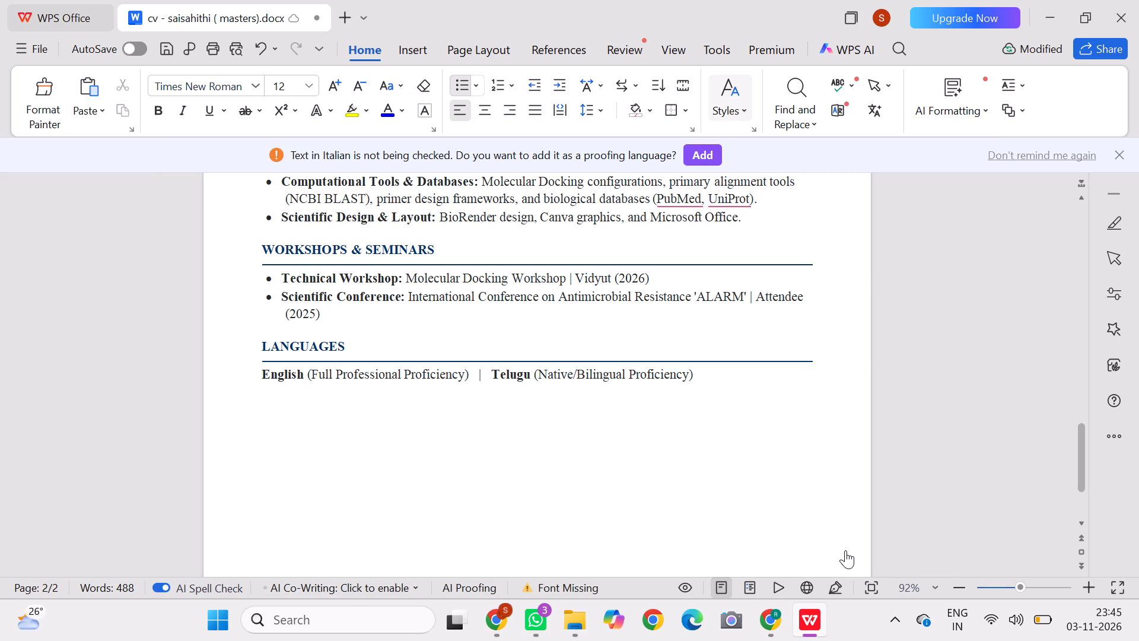
click(1122, 0)
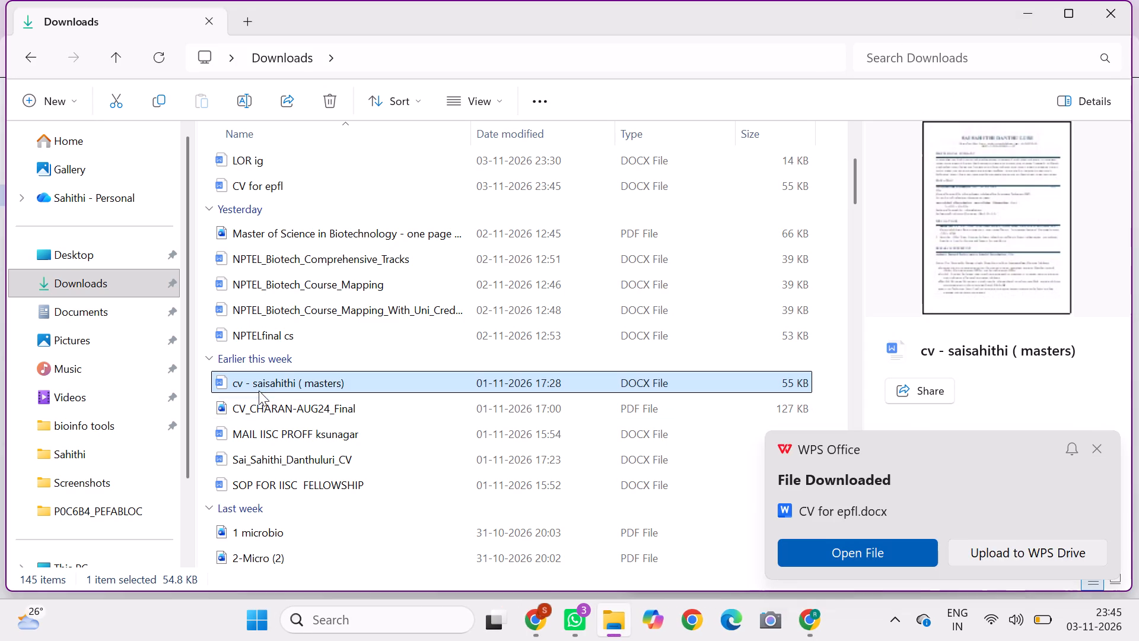
Refresh the Downloads folder in File Explorer to look for the newly saved CV file.
click(131, 284)
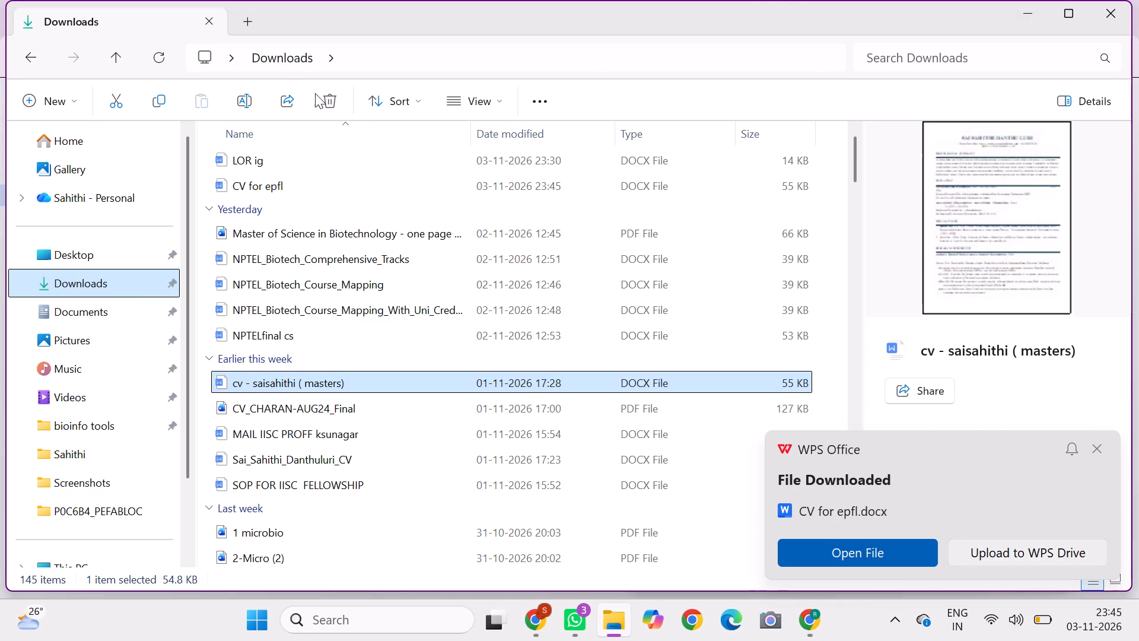
click(158, 56)
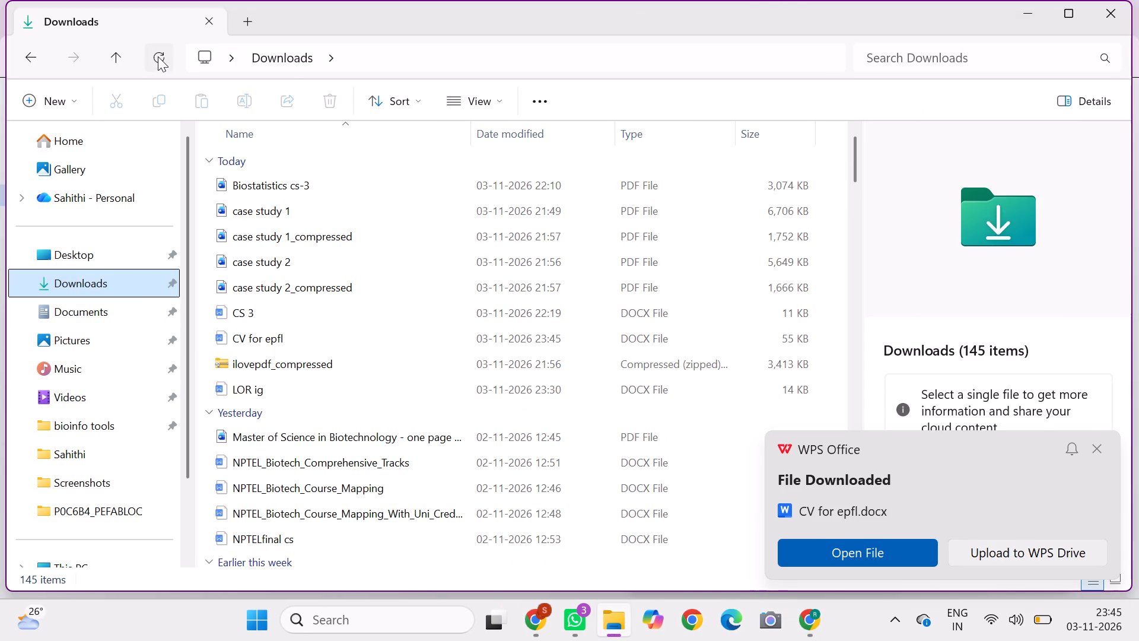
click(158, 56)
click(158, 59)
Open the "CV for epfl" document in WPS Office and bring up the formats for saving a copy of it.
click(835, 550)
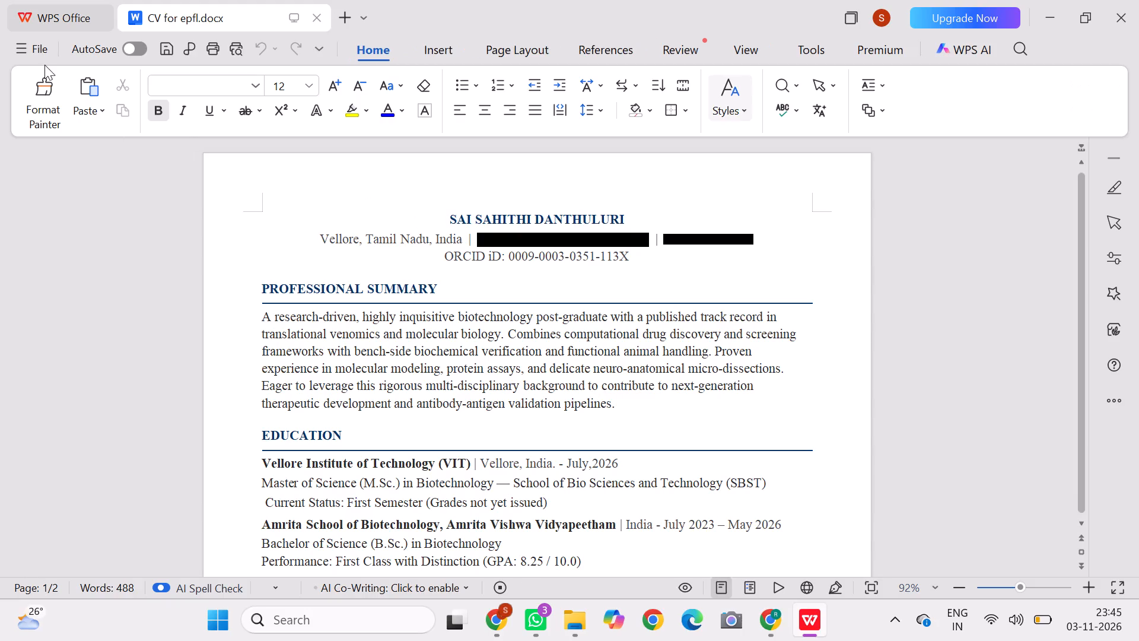
click(31, 54)
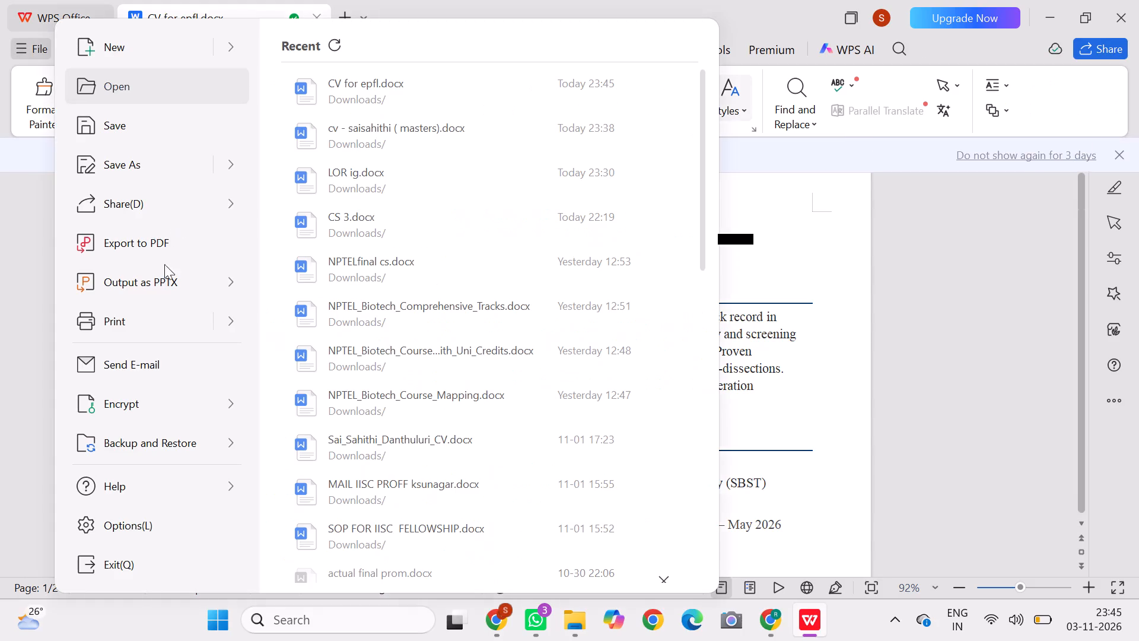
click(153, 170)
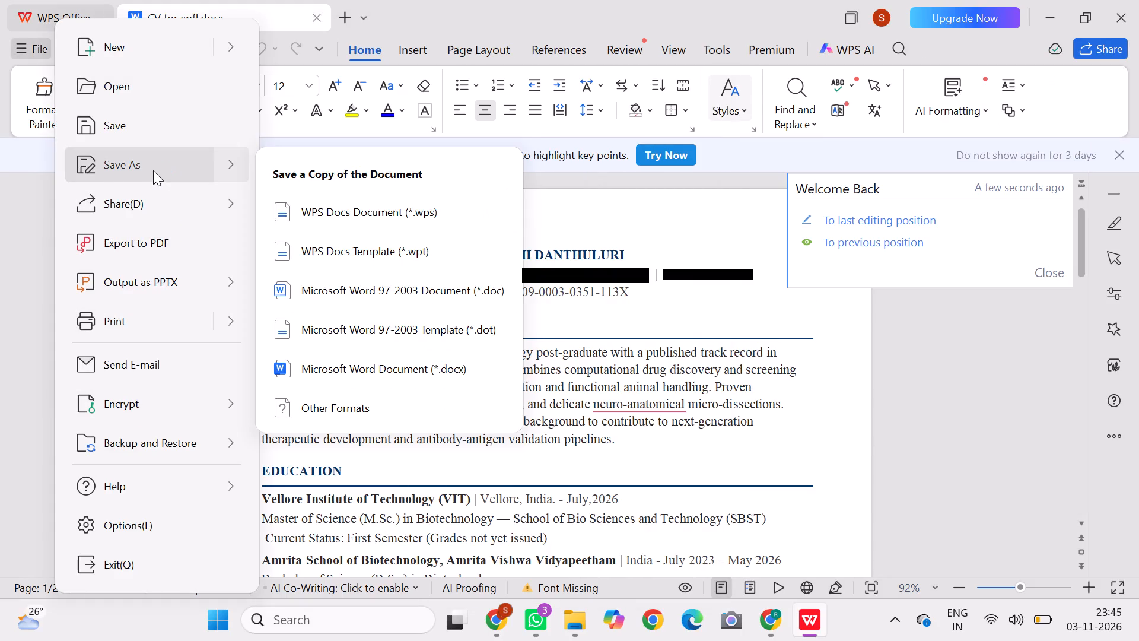